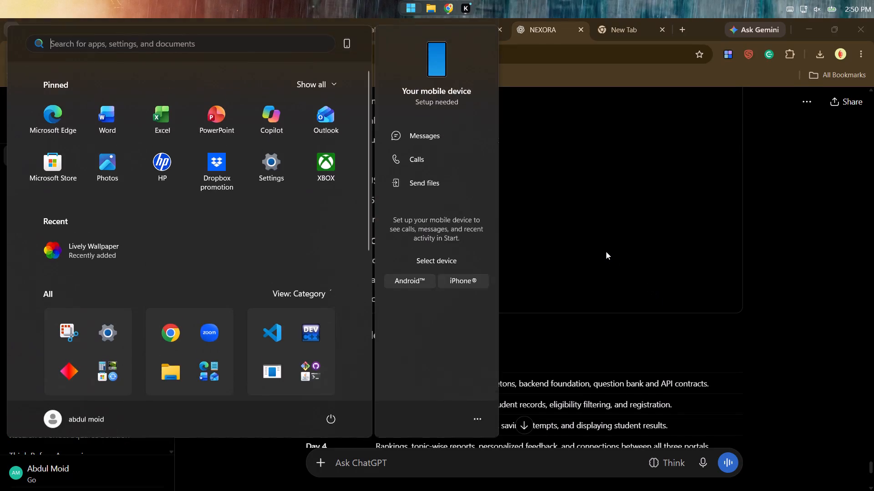
# Launch Word.
pyautogui.write('word')
pyautogui.press('Return')
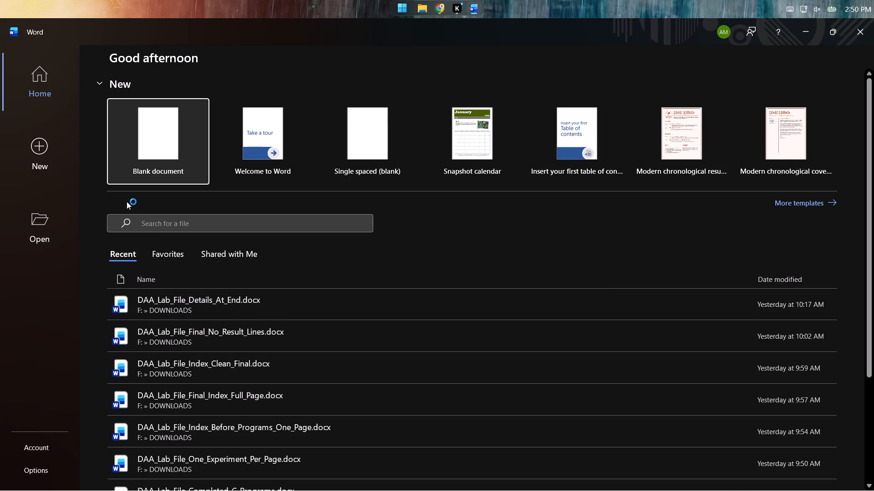
# Look through Word's recent documents for the DAA lab file.
pyautogui.click(46, 216)
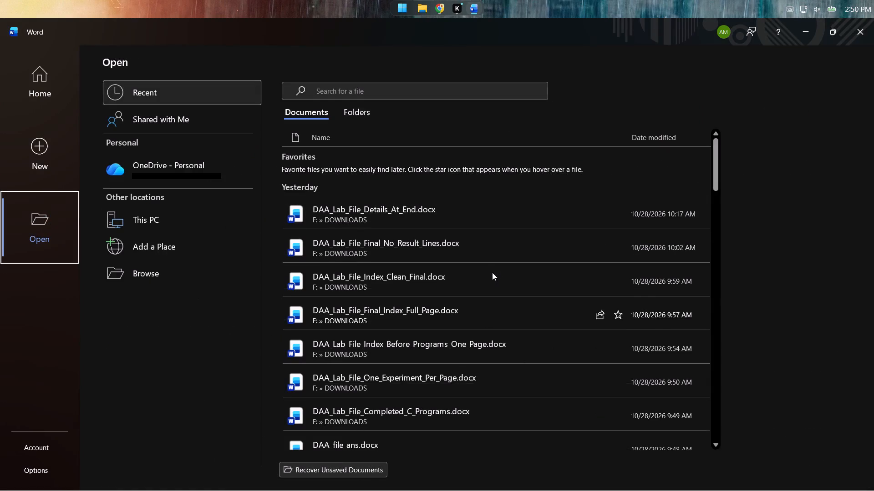
pyautogui.scroll(-4, 455, 358)
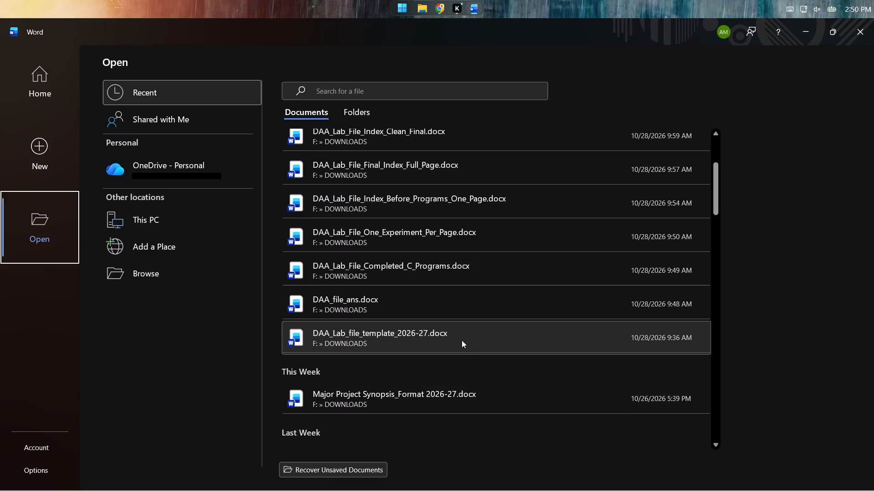
pyautogui.scroll(2, 436, 322)
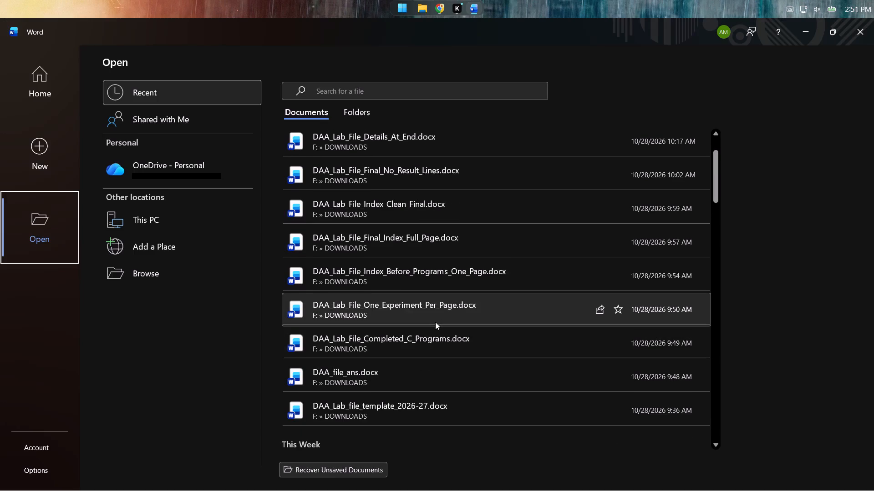
pyautogui.scroll(2, 426, 262)
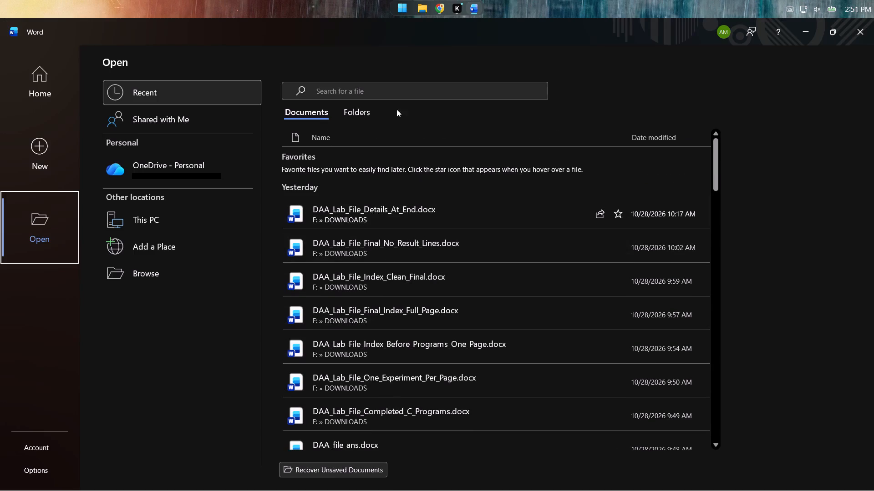
pyautogui.click(391, 94)
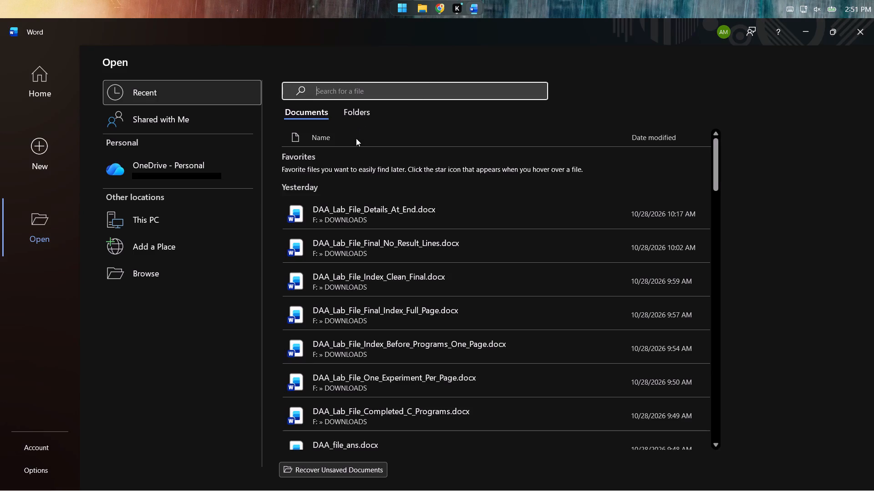
# Switch to File Explorer, check the DOWNLOADS folder for the DAA lab file, and return to Word.
pyautogui.write('file')
pyautogui.press('Return')
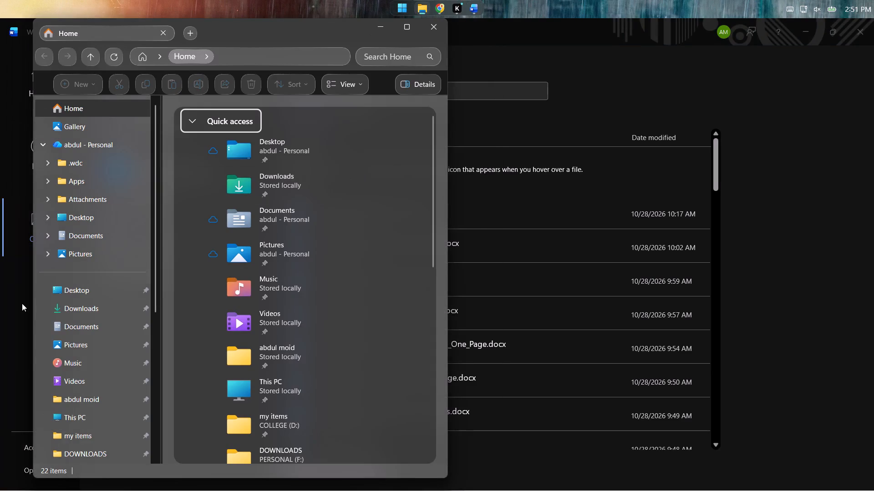
pyautogui.click(97, 450)
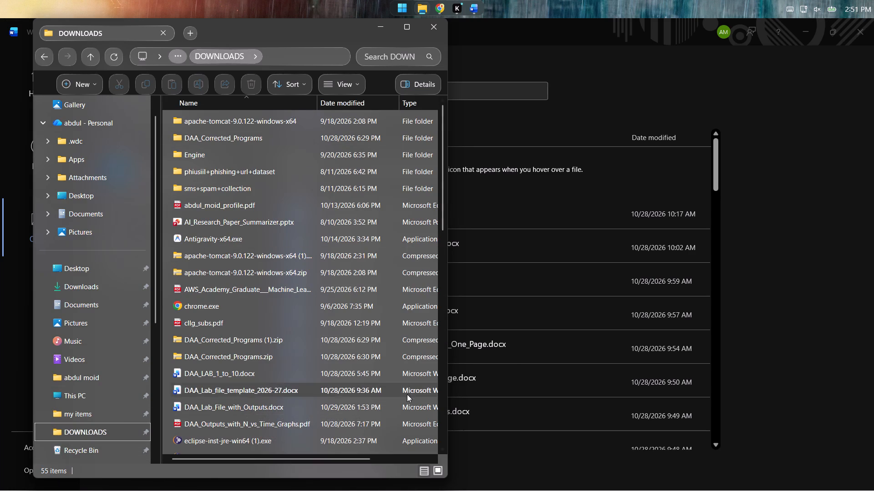
pyautogui.click(873, 151)
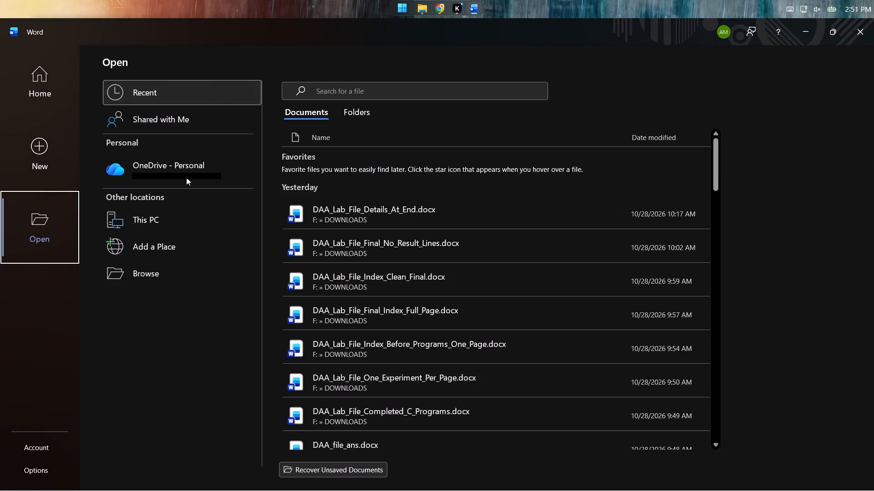
# Browse the Documents folder under This PC and its Downloads subfolder for the lab file.
pyautogui.click(180, 211)
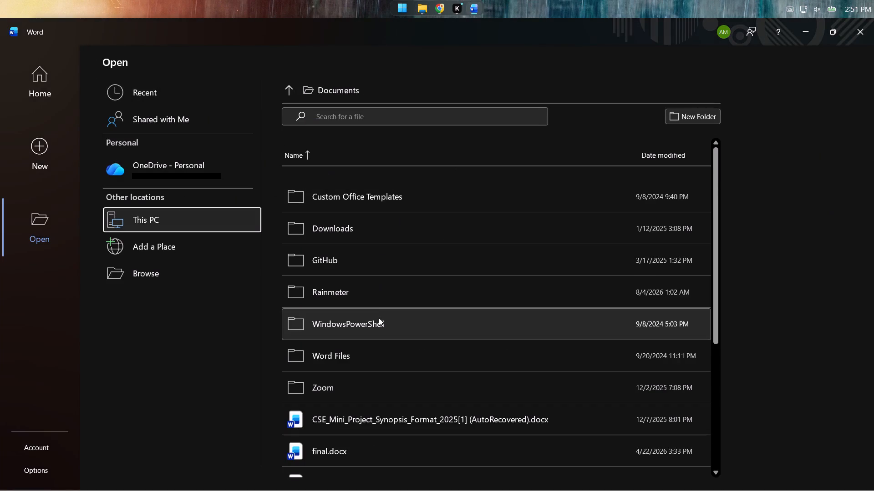
pyautogui.scroll(-3, 396, 245)
pyautogui.scroll(-4, 355, 338)
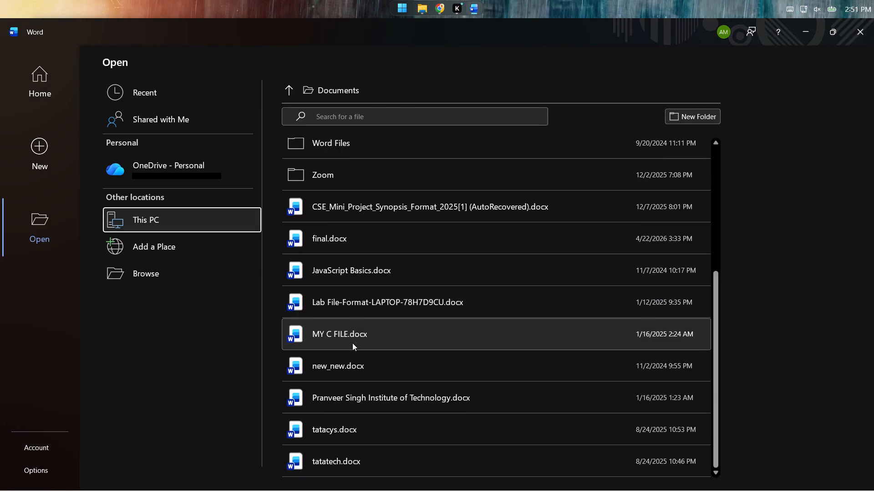
pyautogui.scroll(-4, 351, 343)
pyautogui.scroll(7, 351, 343)
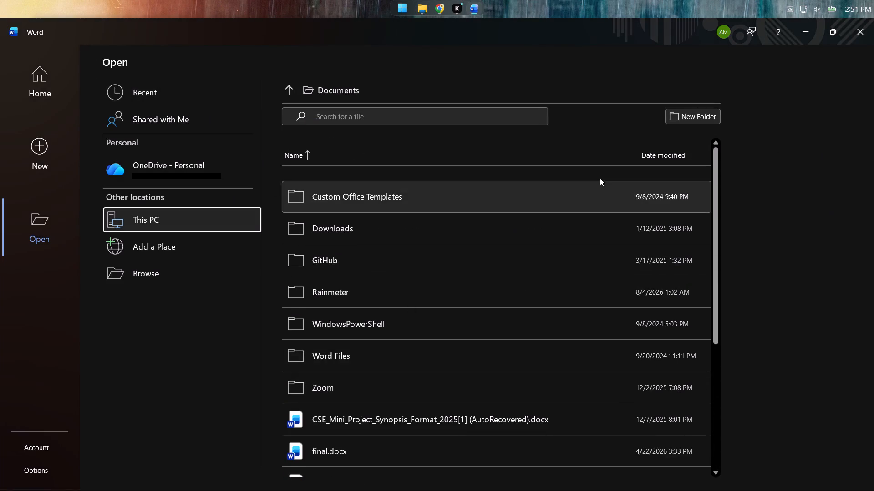
pyautogui.doubleClick(369, 233)
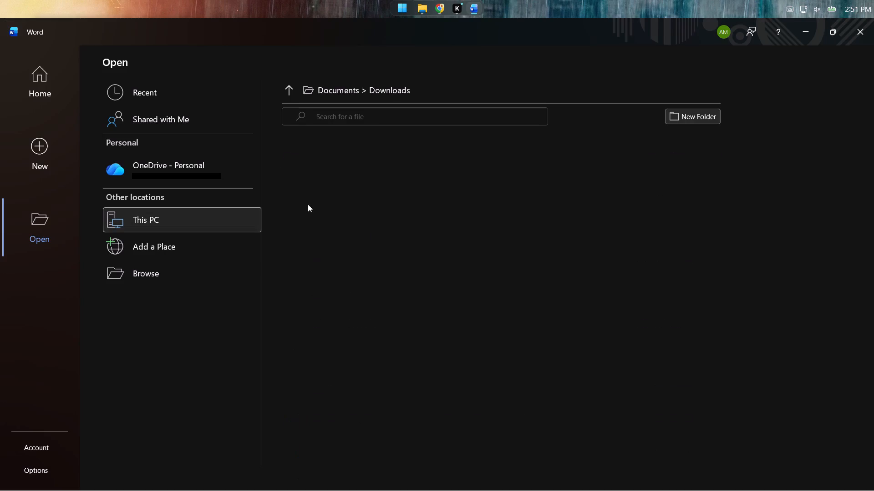
# Open DAA_Lab_File_with_Outputs.docx from the DOWNLOADS folder on the PERSONAL (F:) drive.
pyautogui.click(306, 94)
pyautogui.click(159, 226)
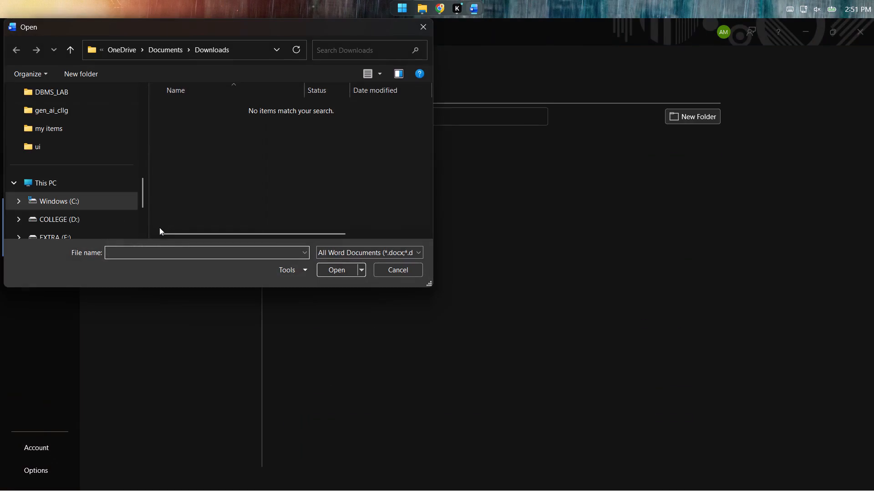
pyautogui.scroll(-5, 110, 170)
pyautogui.doubleClick(101, 148)
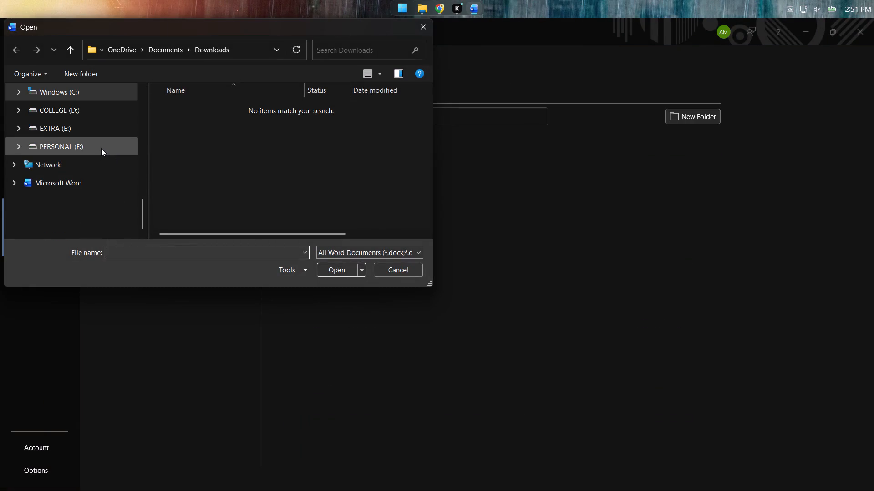
pyautogui.doubleClick(213, 118)
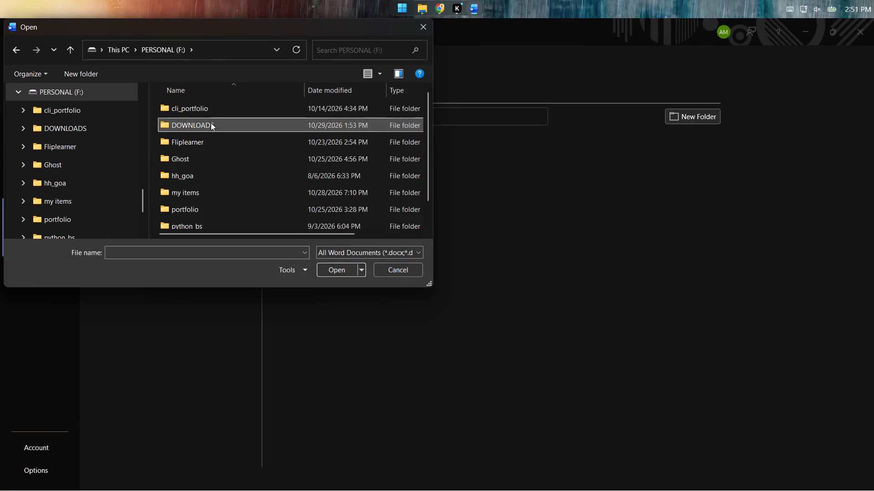
pyautogui.click(214, 129)
pyautogui.click(216, 128)
pyautogui.click(217, 125)
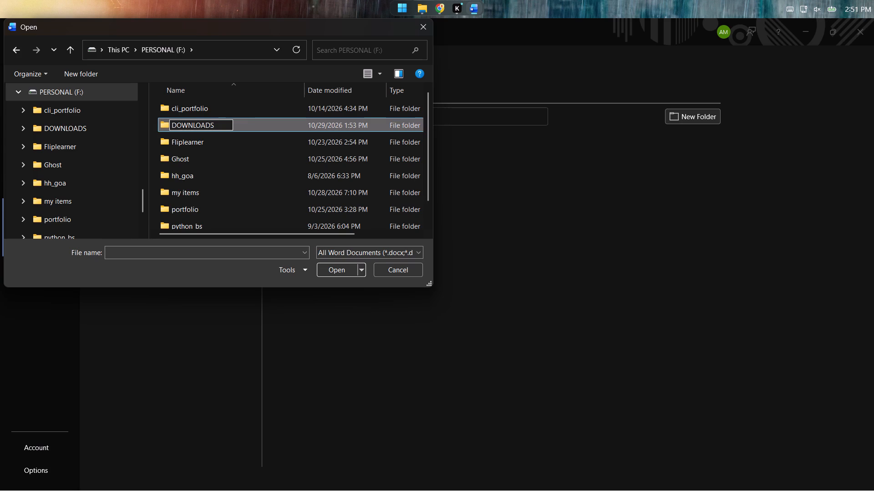
pyautogui.doubleClick(280, 122)
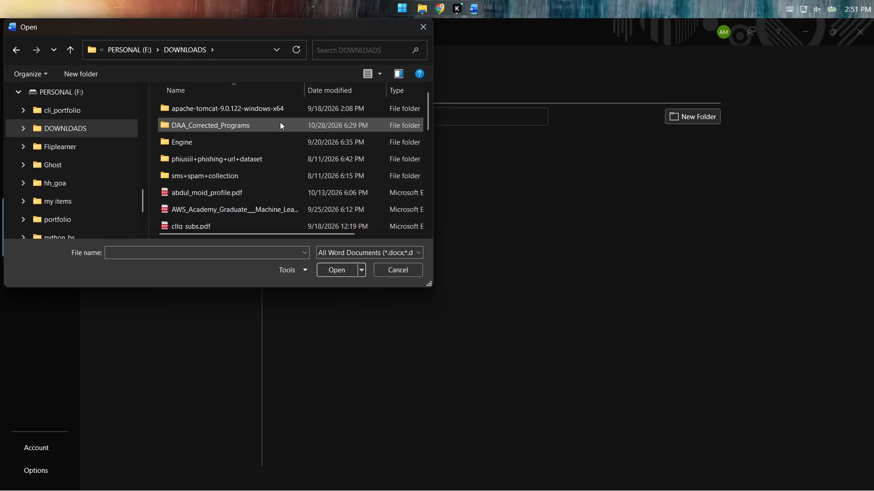
pyautogui.scroll(-10, 253, 170)
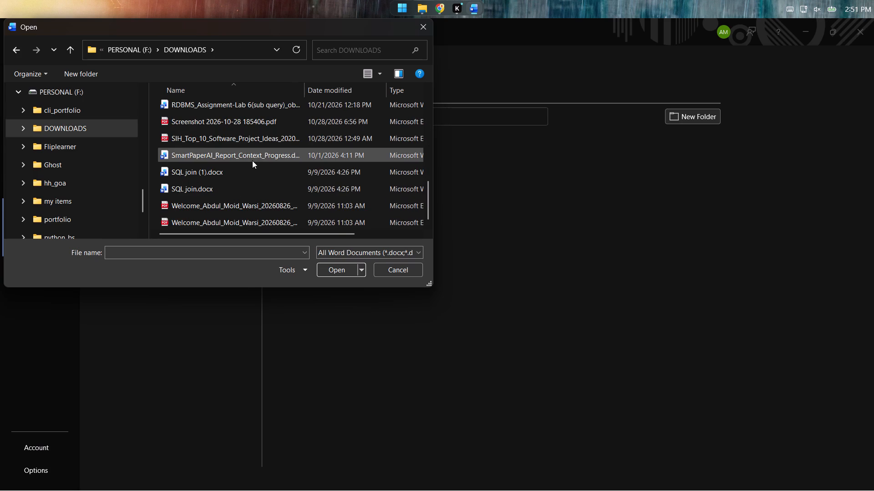
pyautogui.scroll(-7, 252, 160)
pyautogui.scroll(2, 252, 158)
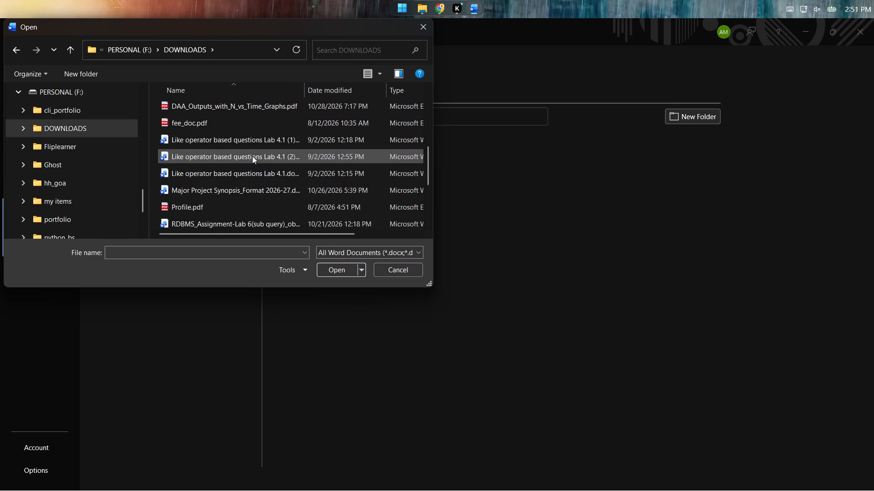
pyautogui.scroll(2, 252, 156)
pyautogui.scroll(-1, 254, 151)
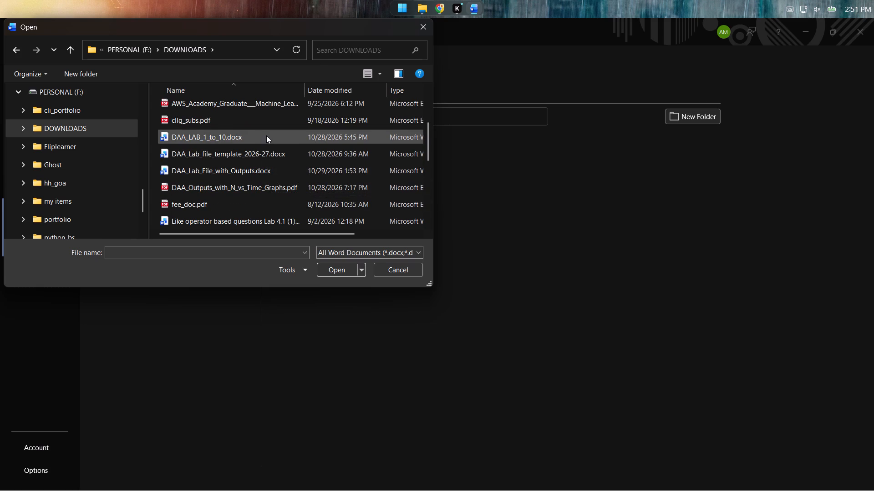
pyautogui.click(265, 170)
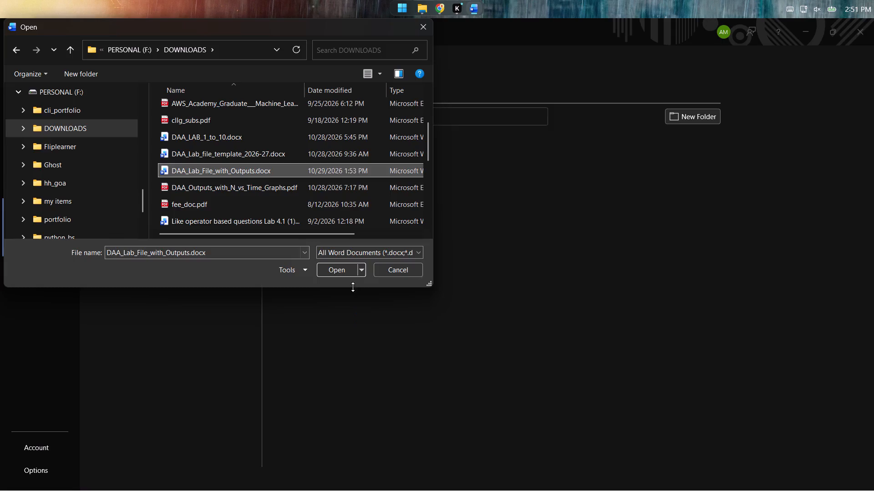
pyautogui.click(340, 271)
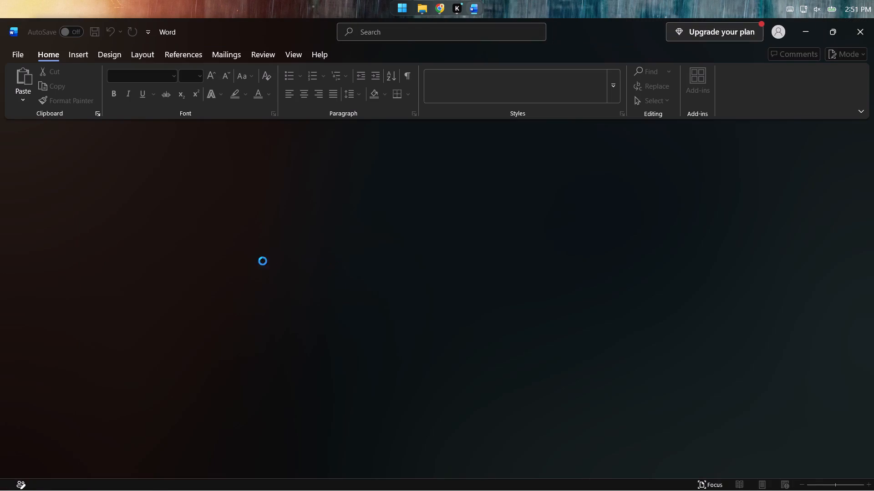
# Push the Department Vision Statement heading onto the next page by inserting five empty lines before it.
pyautogui.scroll(-12, 434, 217)
pyautogui.scroll(-4, 428, 255)
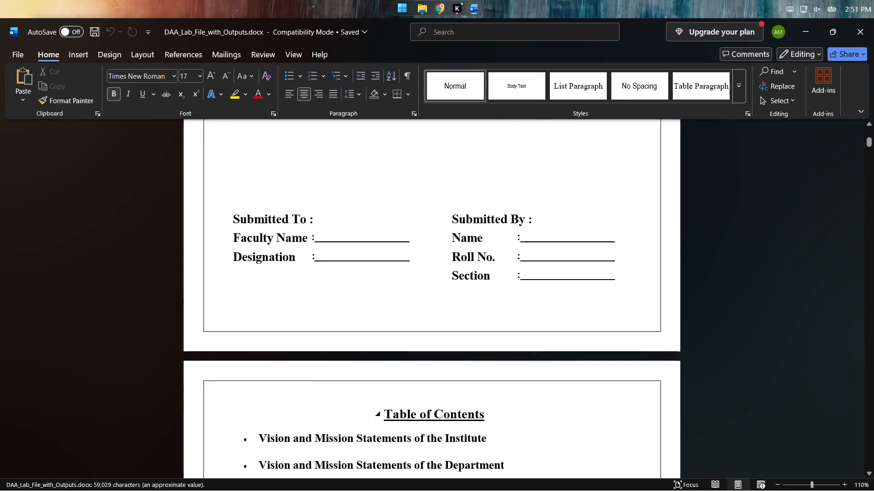
pyautogui.scroll(-4, 429, 260)
pyautogui.scroll(-20, 392, 281)
pyautogui.scroll(-4, 388, 278)
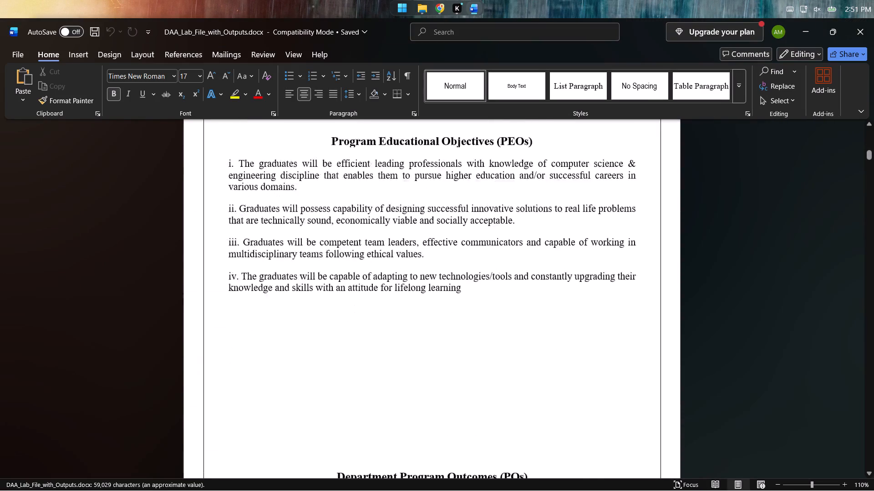
pyautogui.scroll(12, 388, 278)
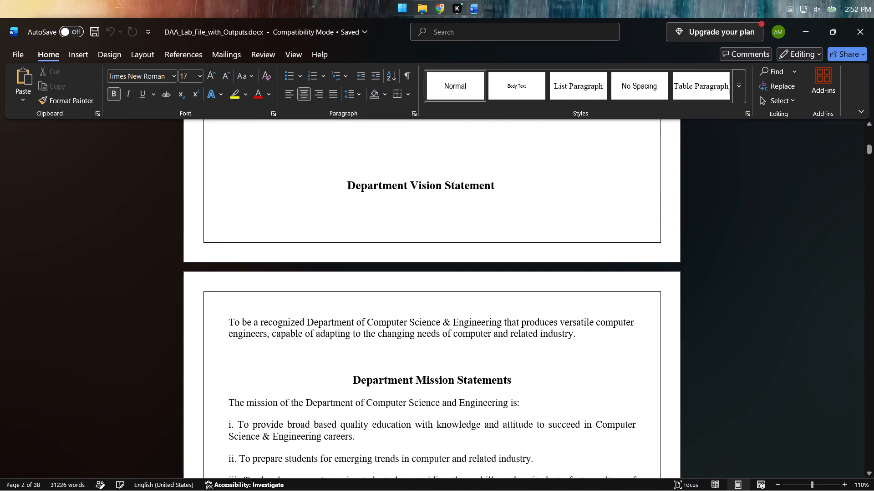
pyautogui.click(339, 189)
pyautogui.press('Return')
pyautogui.press('Return')
pyautogui.press('Return')
pyautogui.press('Return')
pyautogui.press('Return')
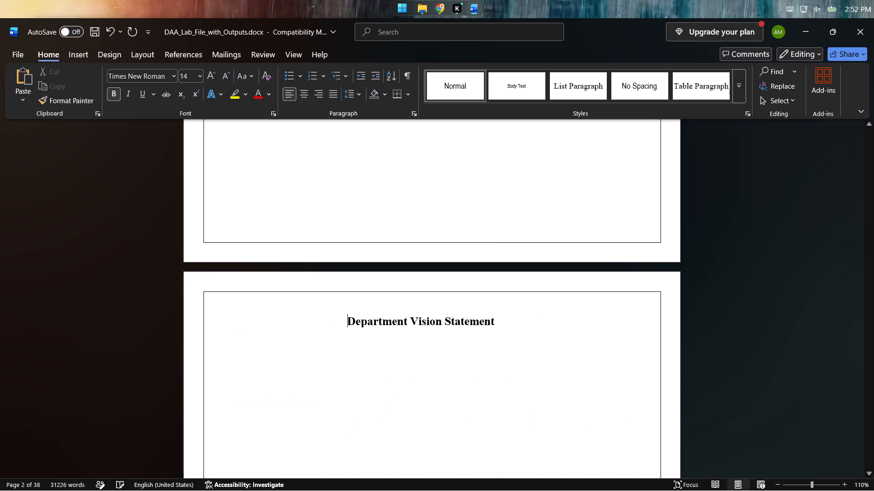
# Try to pull the "To be a recognized Department" paragraph up toward its Department Vision Statement heading by deleting backward from its start.
pyautogui.scroll(-9, 461, 259)
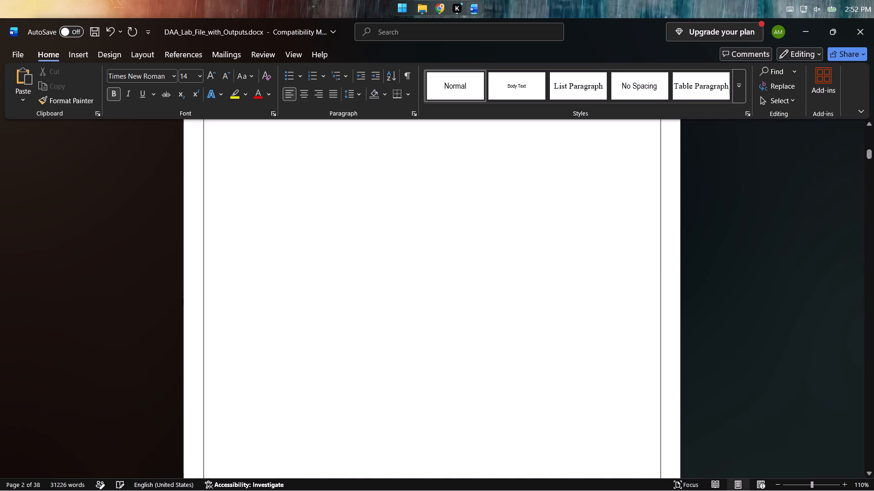
pyautogui.scroll(-7, 450, 277)
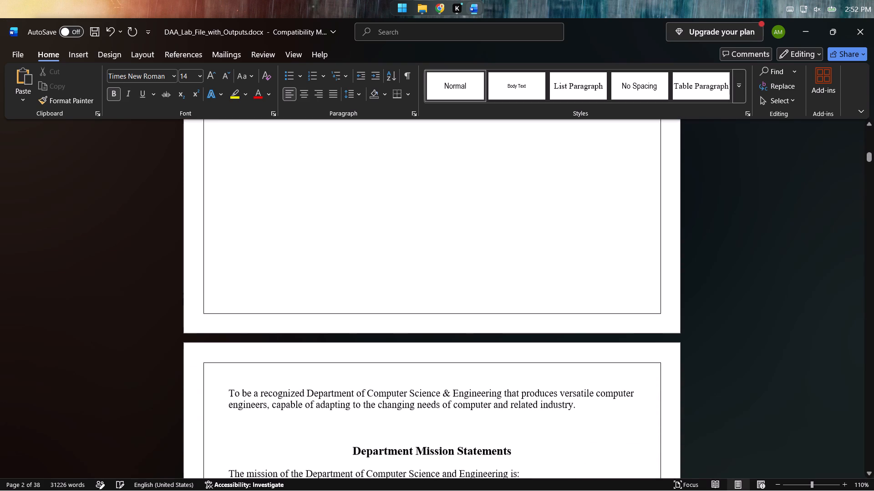
pyautogui.click(225, 388)
pyautogui.press('BackSpace')
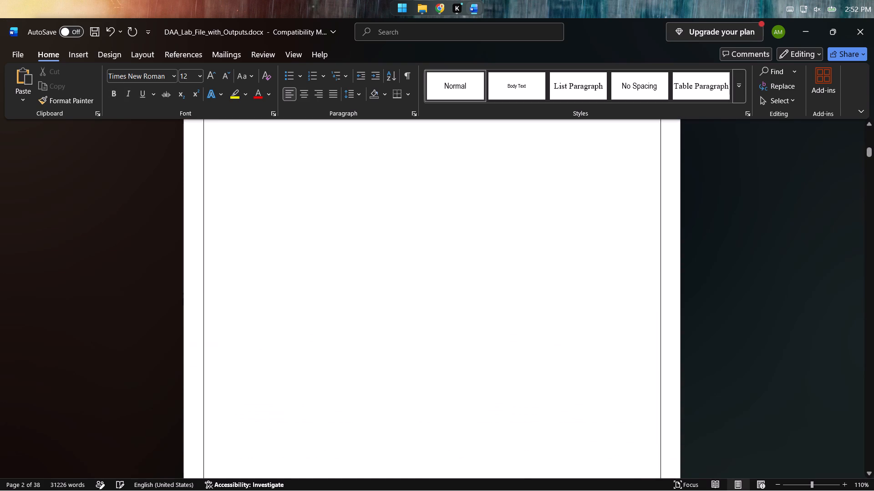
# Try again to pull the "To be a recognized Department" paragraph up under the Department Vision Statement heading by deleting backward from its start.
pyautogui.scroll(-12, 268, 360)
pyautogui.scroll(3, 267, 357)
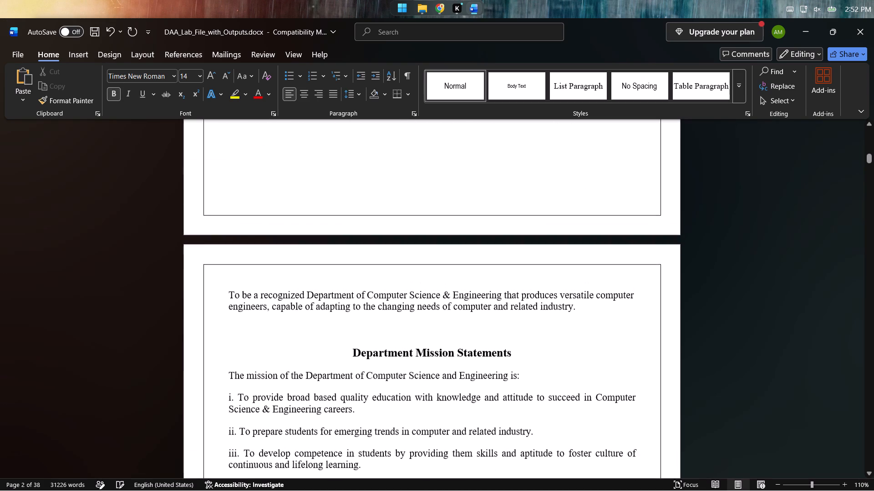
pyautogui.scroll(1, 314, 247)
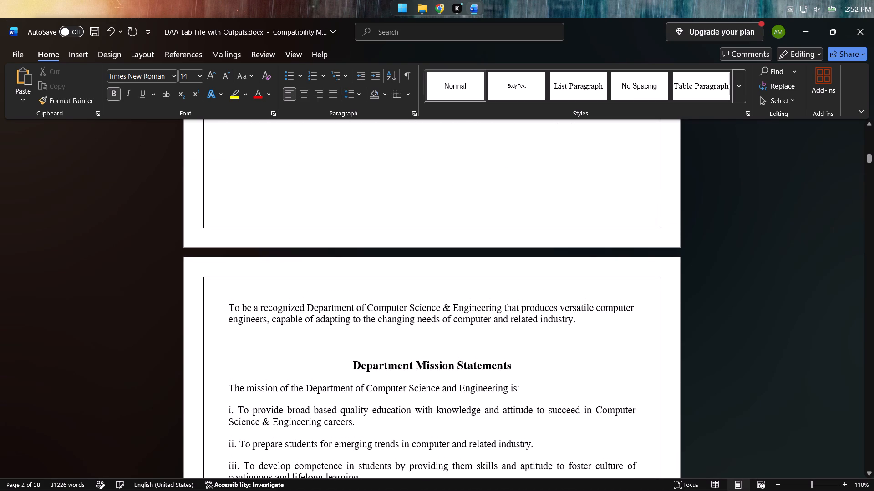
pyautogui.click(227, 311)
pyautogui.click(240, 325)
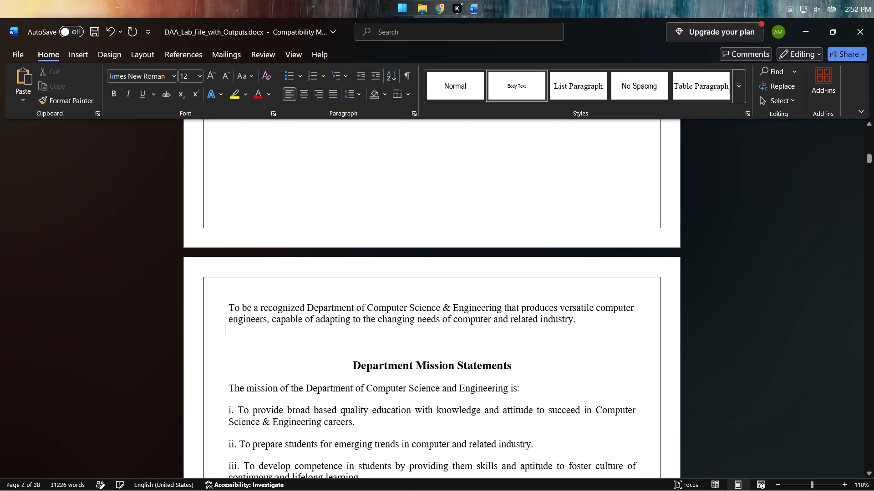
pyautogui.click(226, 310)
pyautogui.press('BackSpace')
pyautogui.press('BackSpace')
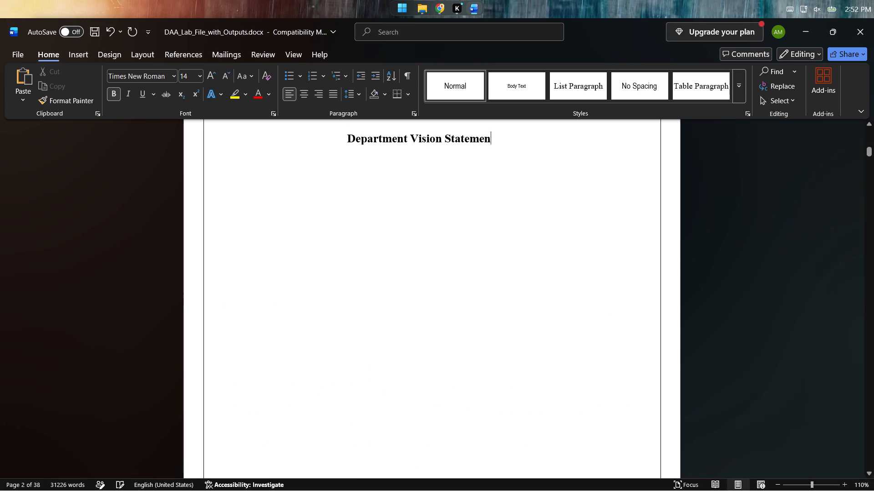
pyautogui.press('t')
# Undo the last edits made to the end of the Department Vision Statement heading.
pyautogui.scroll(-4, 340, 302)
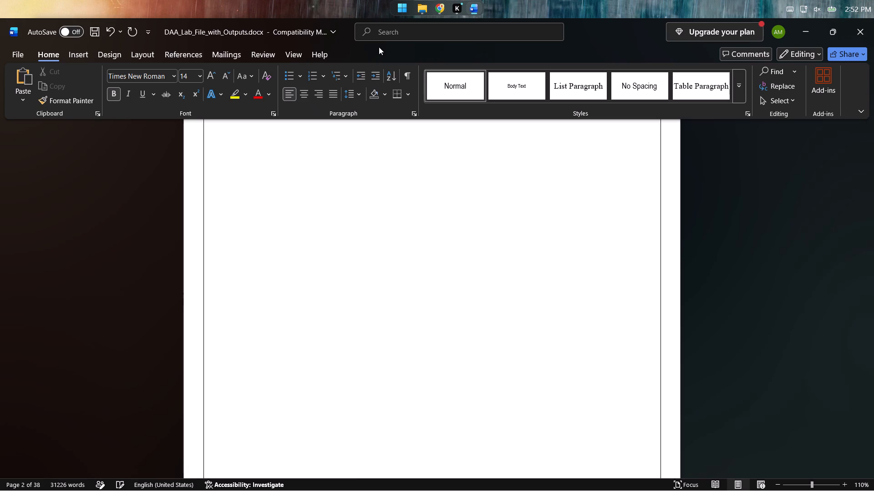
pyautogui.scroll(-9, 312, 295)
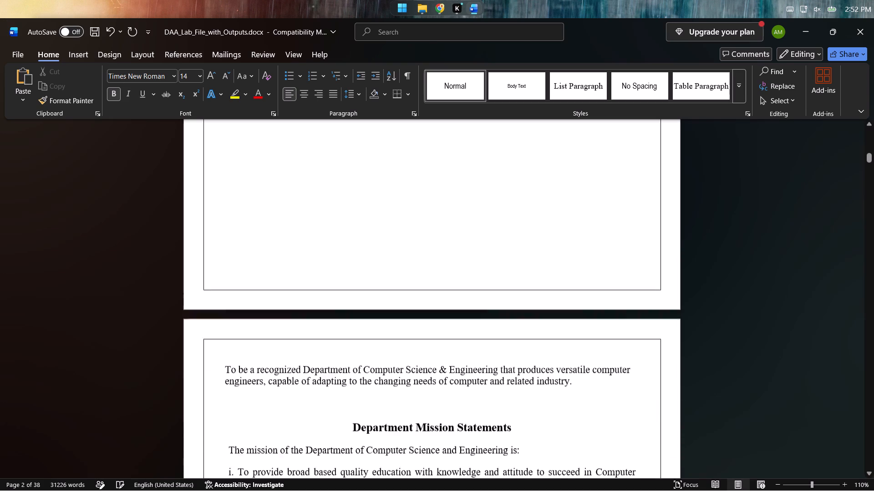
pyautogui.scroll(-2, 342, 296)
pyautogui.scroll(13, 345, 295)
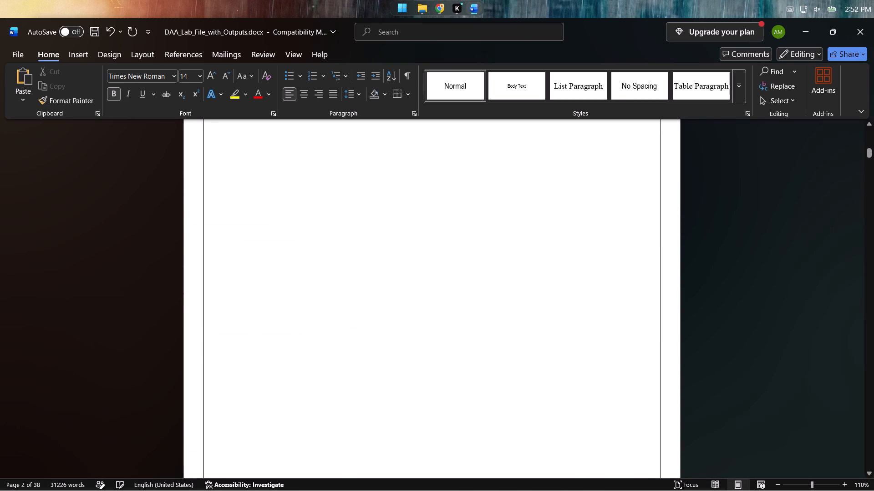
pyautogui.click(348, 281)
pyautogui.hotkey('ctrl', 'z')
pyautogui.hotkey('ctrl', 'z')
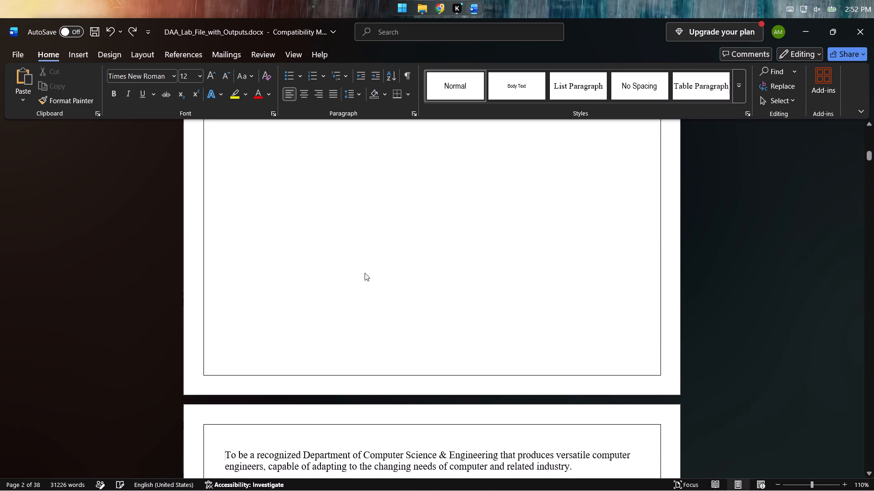
# Review the page layout from the vision statement through the program outcomes, problem list and INDEX table to the Experiment 1 page.
pyautogui.keyDown('ctrl'); pyautogui.scroll(5, 369, 272); pyautogui.keyUp('ctrl')
pyautogui.keyDown('ctrl'); pyautogui.scroll(-5, 369, 272); pyautogui.keyUp('ctrl')
pyautogui.scroll(8, 371, 271)
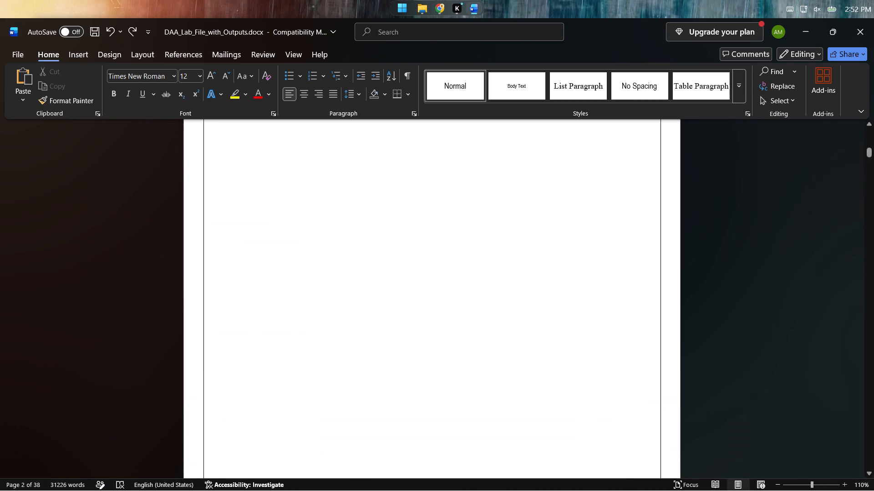
pyautogui.scroll(7, 365, 267)
pyautogui.scroll(-18, 365, 267)
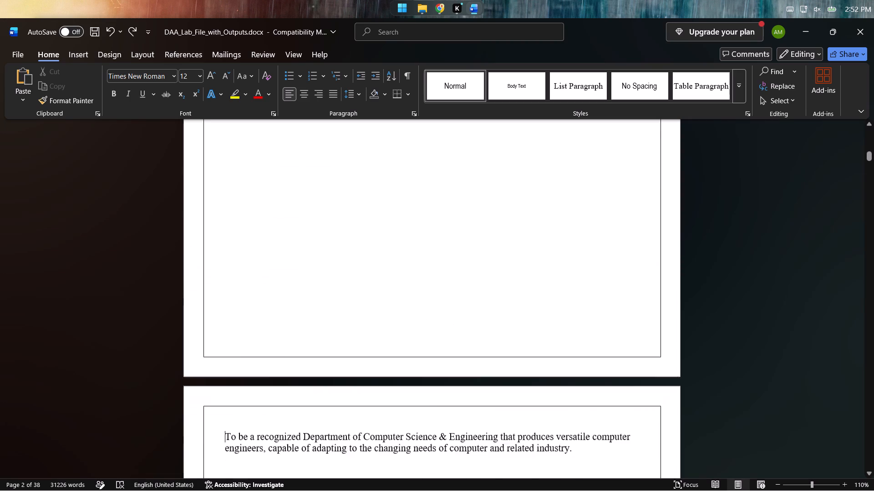
pyautogui.scroll(-17, 365, 267)
pyautogui.scroll(-6, 366, 266)
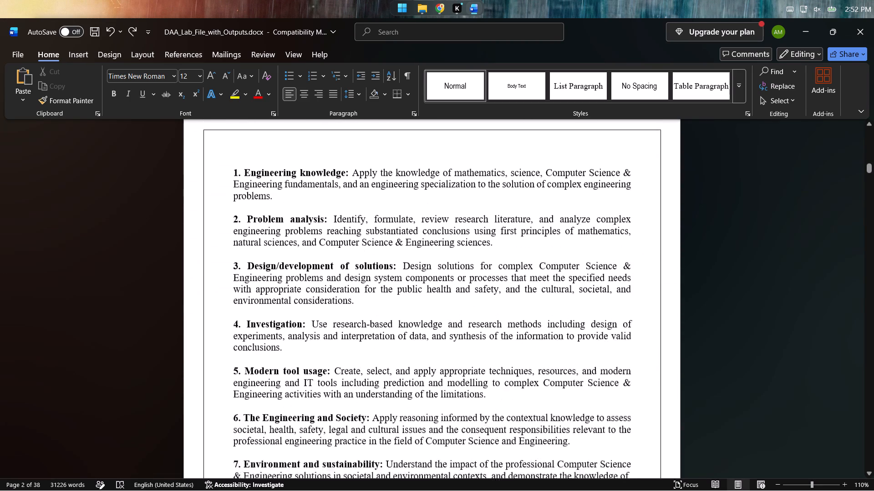
pyautogui.scroll(-10, 369, 268)
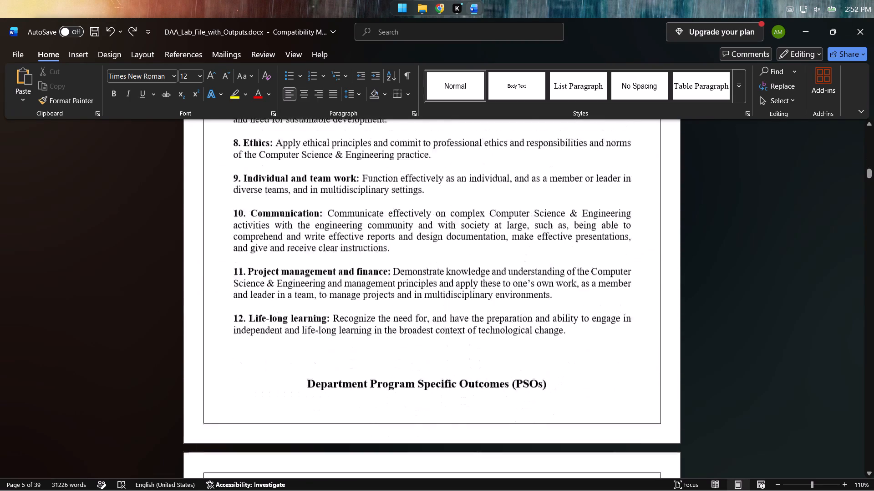
pyautogui.scroll(-9, 366, 269)
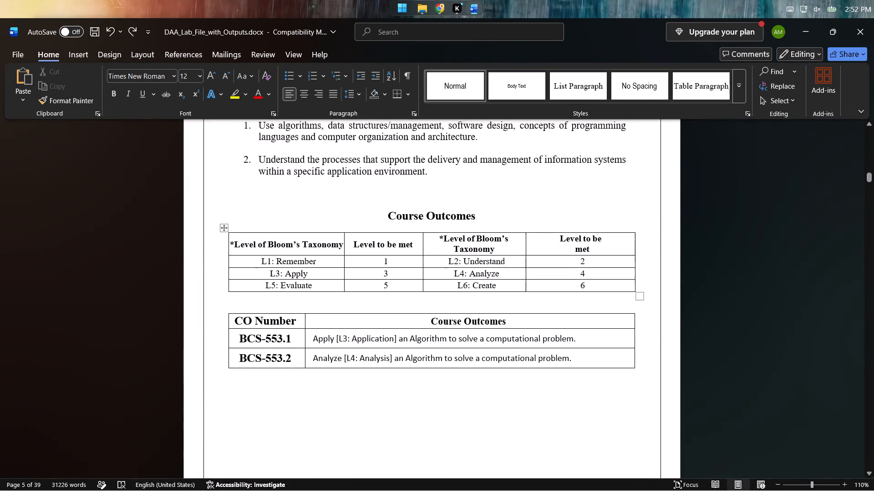
pyautogui.scroll(-14, 365, 268)
pyautogui.scroll(-8, 369, 264)
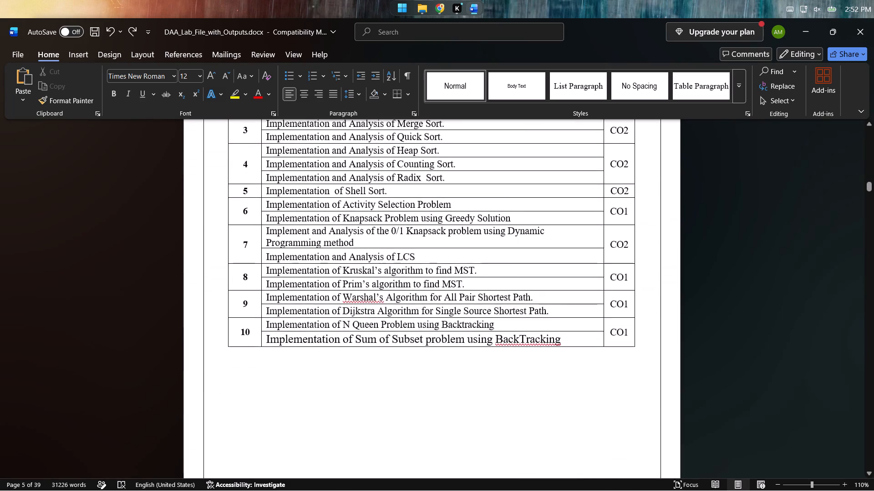
pyautogui.scroll(-16, 371, 264)
pyautogui.scroll(-9, 371, 259)
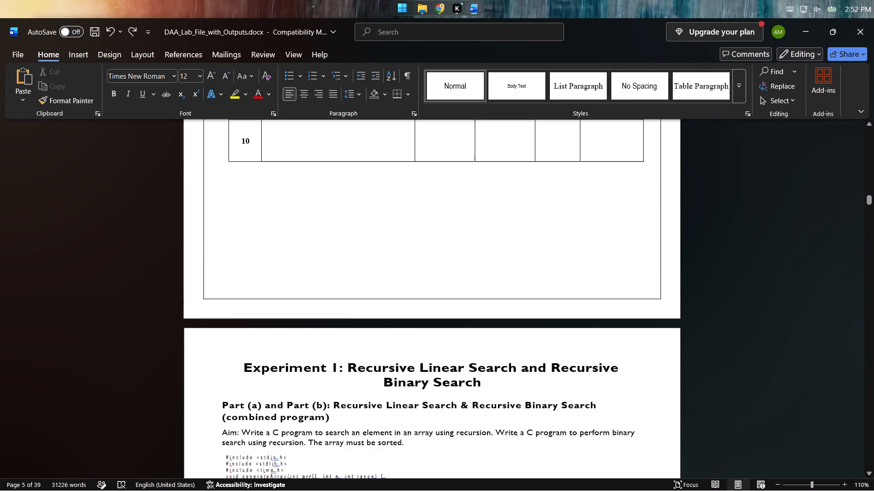
pyautogui.scroll(-4, 371, 260)
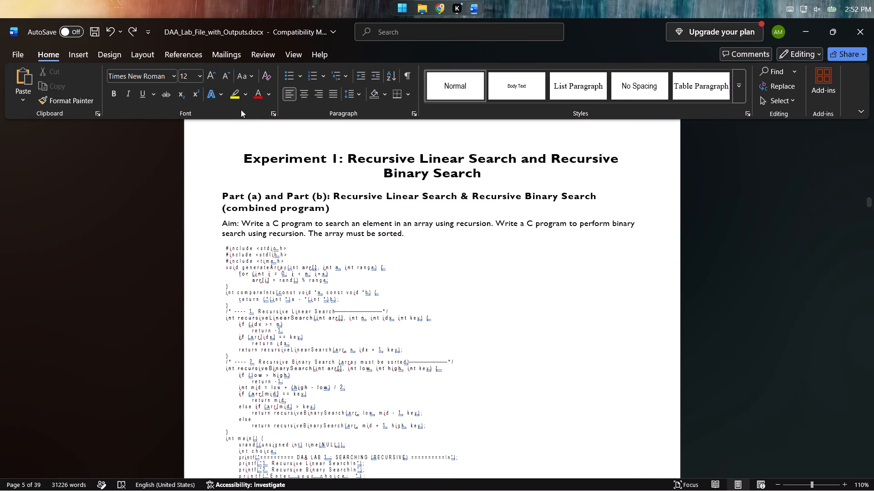
pyautogui.click(206, 141)
pyautogui.scroll(2, 873, 0)
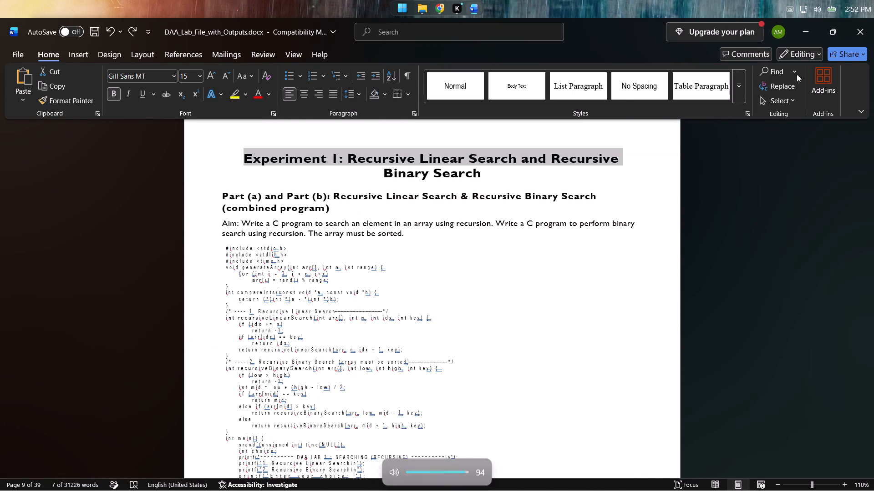
pyautogui.click(802, 198)
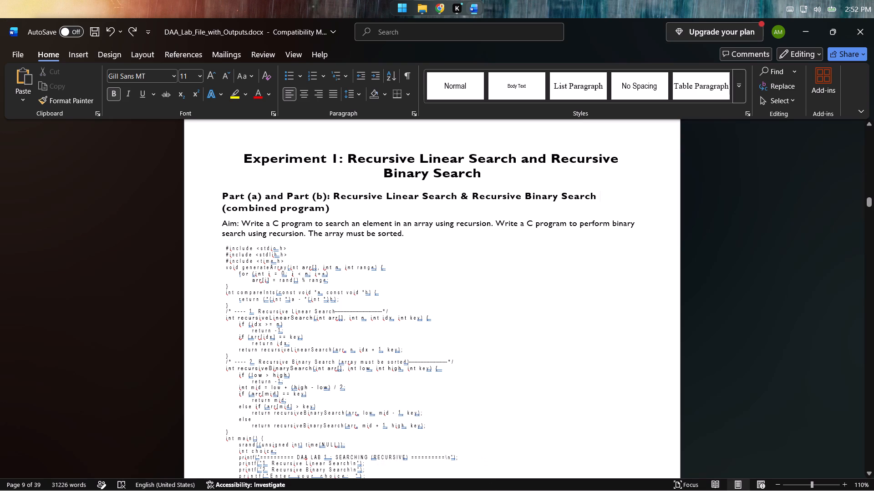
pyautogui.scroll(2, 68, 210)
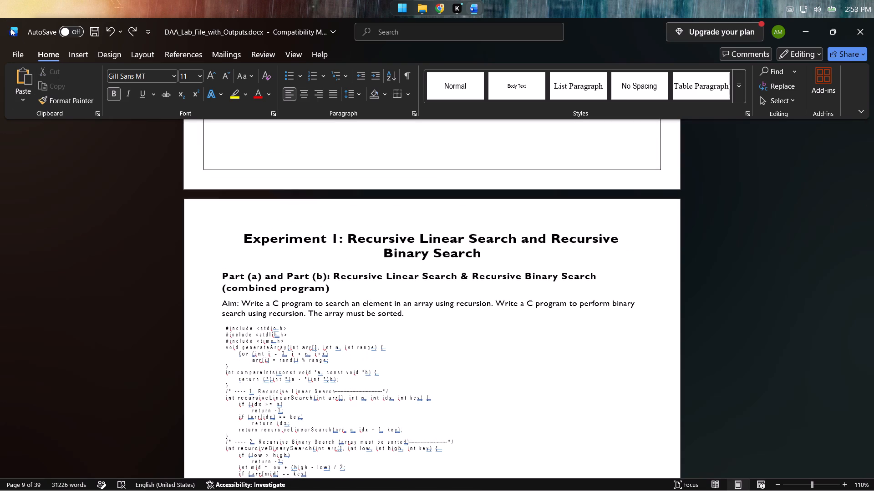
# Look over the recent files list and return to DAA_Lab_File_with_Outputs.docx.
pyautogui.moveTo(32, 63); pyautogui.dragTo(37, 67)
pyautogui.click(16, 52)
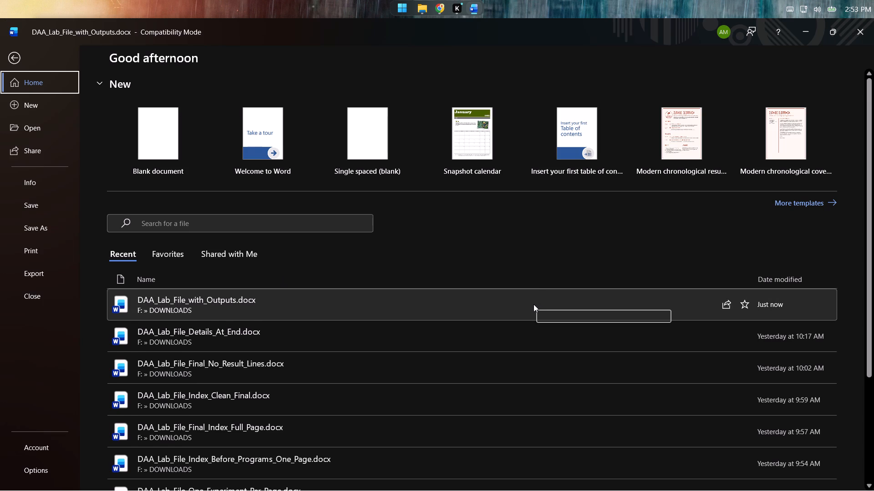
pyautogui.scroll(-2, 534, 307)
pyautogui.scroll(1, 534, 308)
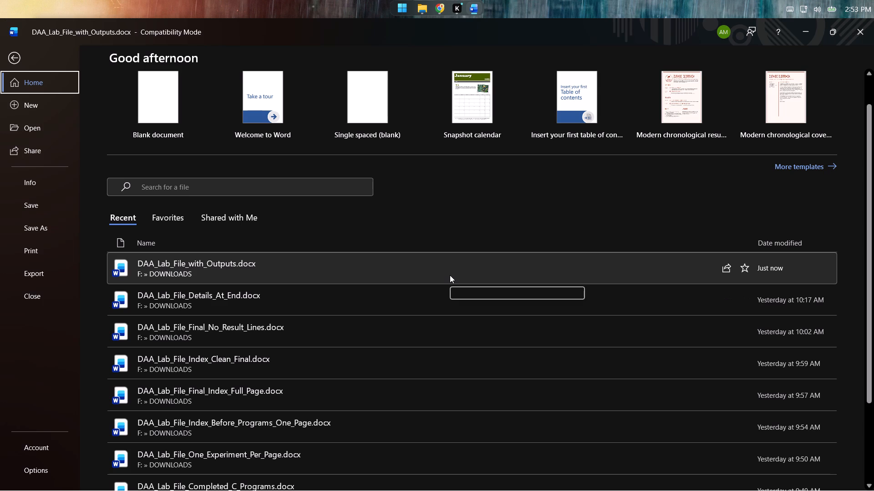
pyautogui.click(450, 275)
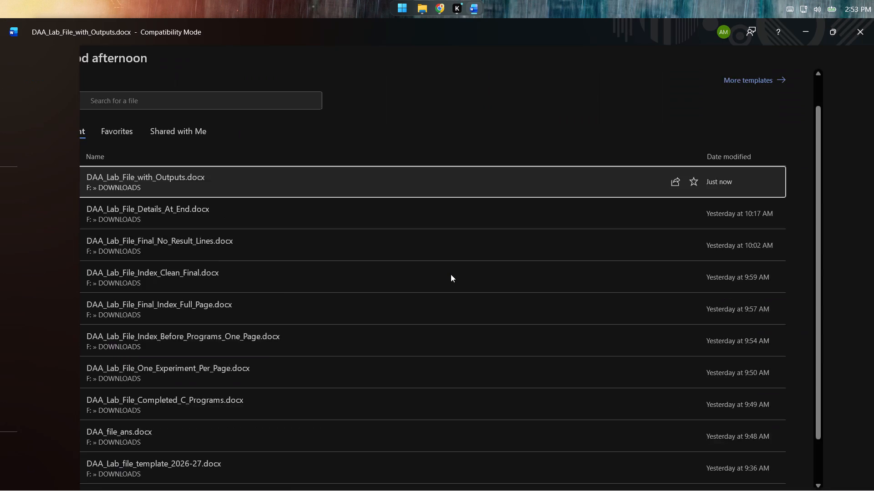
pyautogui.scroll(2, 451, 274)
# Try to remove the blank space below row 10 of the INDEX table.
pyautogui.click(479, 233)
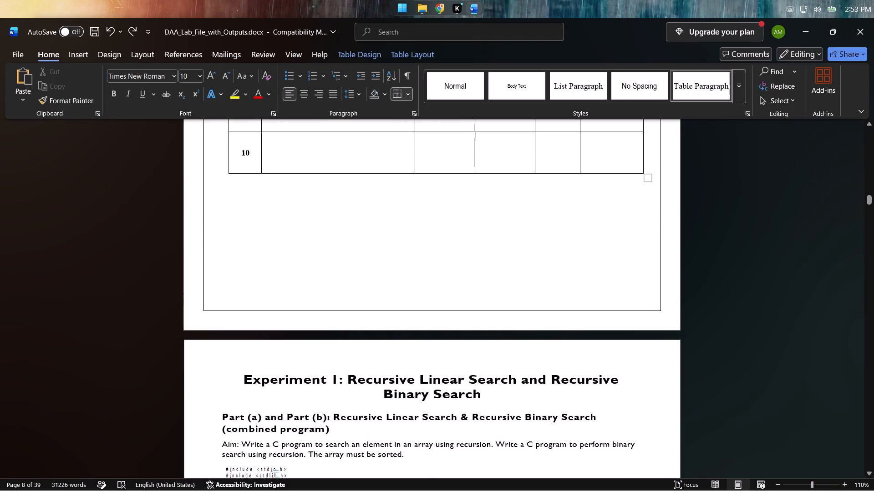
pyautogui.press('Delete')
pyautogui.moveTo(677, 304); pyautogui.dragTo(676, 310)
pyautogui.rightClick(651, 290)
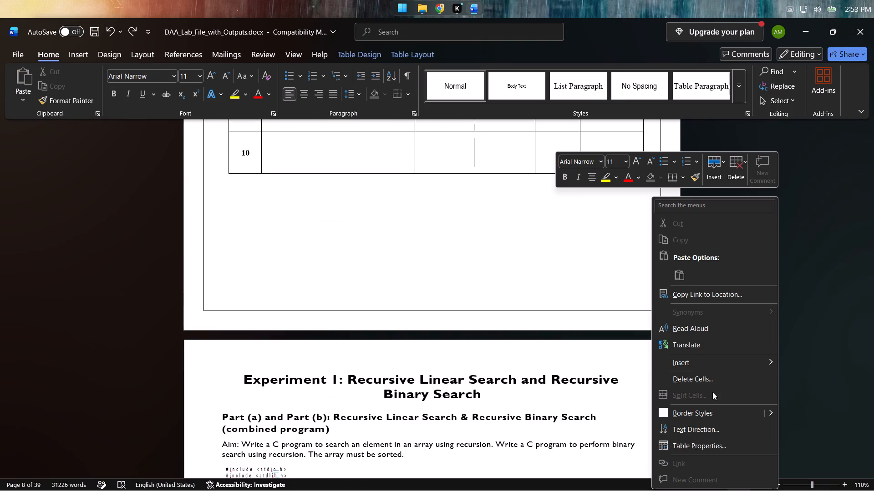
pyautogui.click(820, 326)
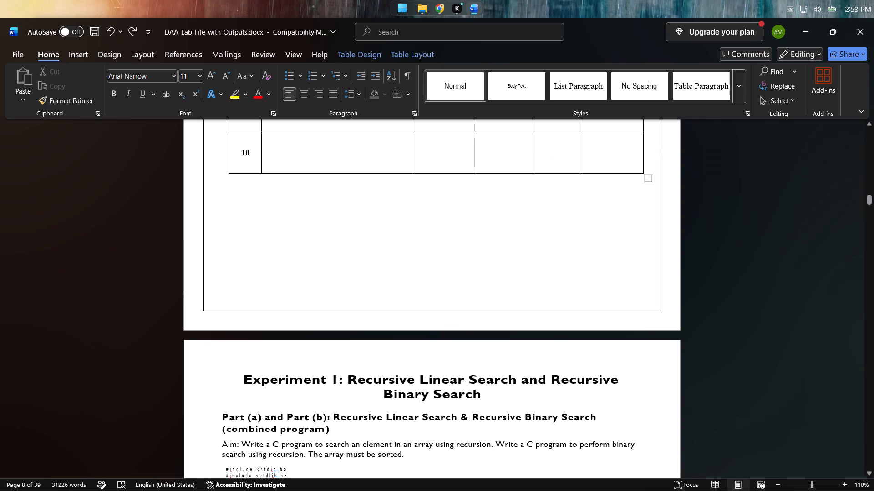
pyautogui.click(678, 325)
# Remove the space between the INDEX heading and its table by deleting forward from the end of the heading.
pyautogui.scroll(6, 686, 300)
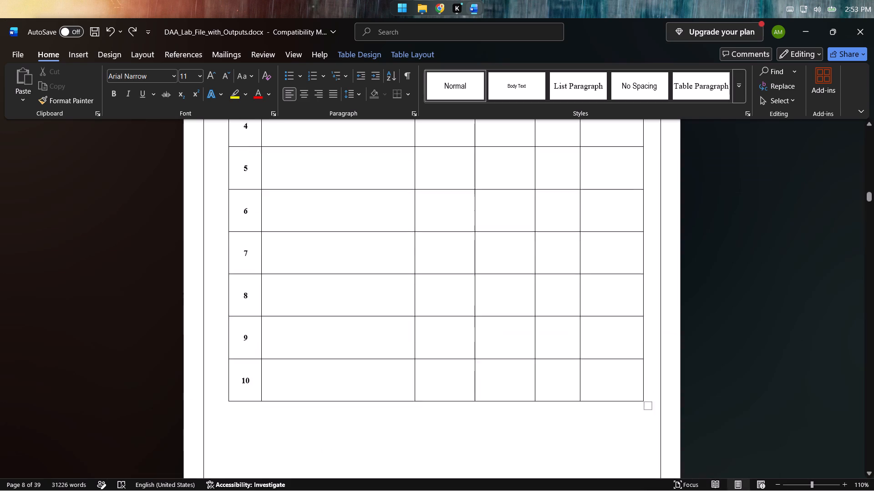
pyautogui.scroll(6, 686, 300)
pyautogui.click(666, 269)
pyautogui.scroll(5, 665, 260)
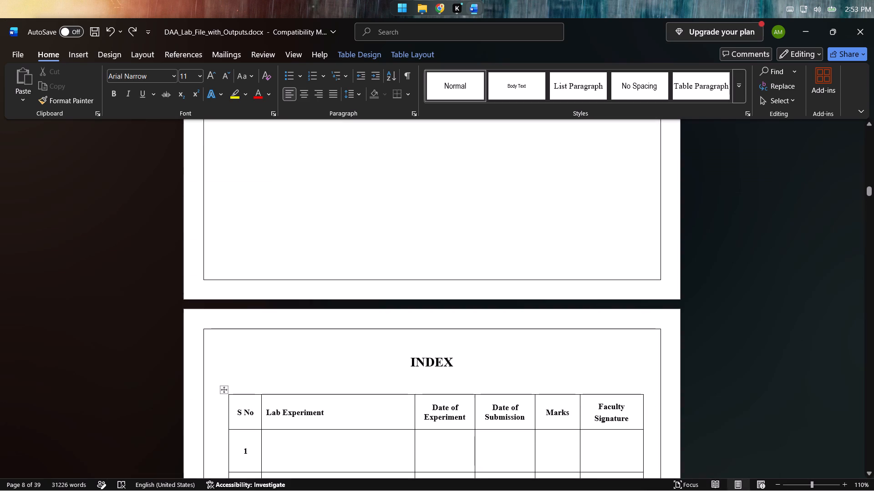
pyautogui.click(518, 310)
pyautogui.hotkey('shift', 'Delete')
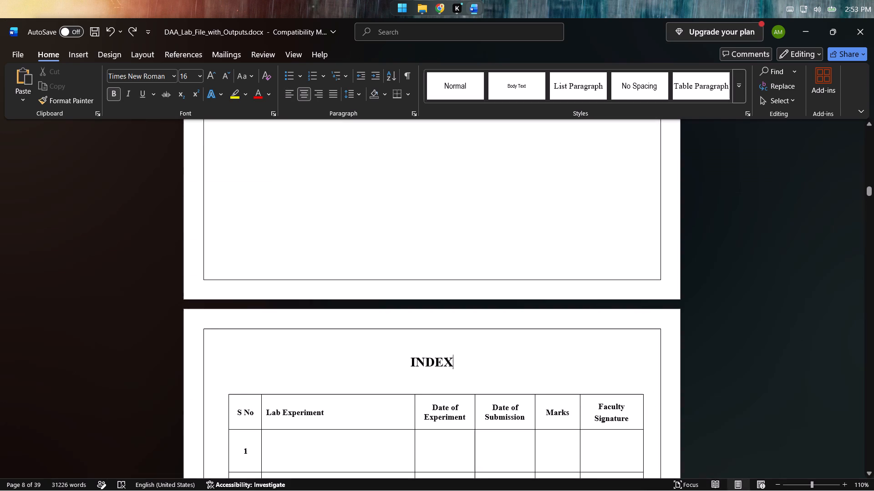
pyautogui.click(568, 316)
pyautogui.press('Delete')
pyautogui.press('Delete')
pyautogui.press('Delete')
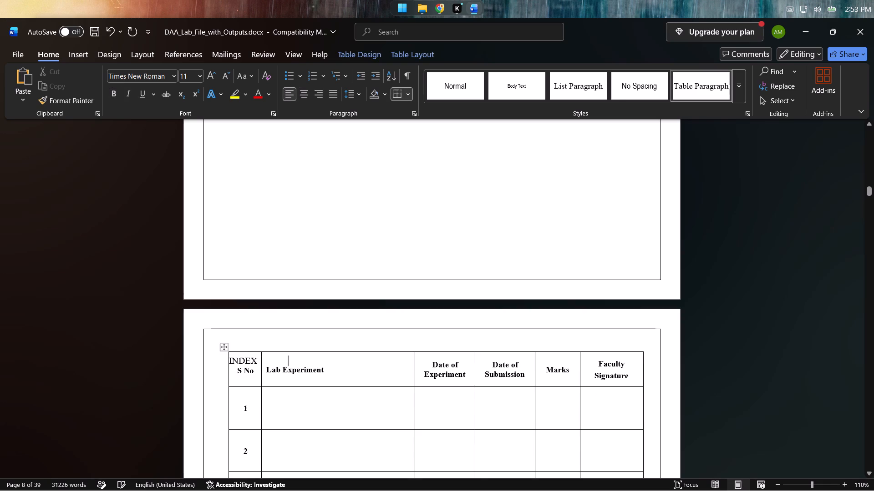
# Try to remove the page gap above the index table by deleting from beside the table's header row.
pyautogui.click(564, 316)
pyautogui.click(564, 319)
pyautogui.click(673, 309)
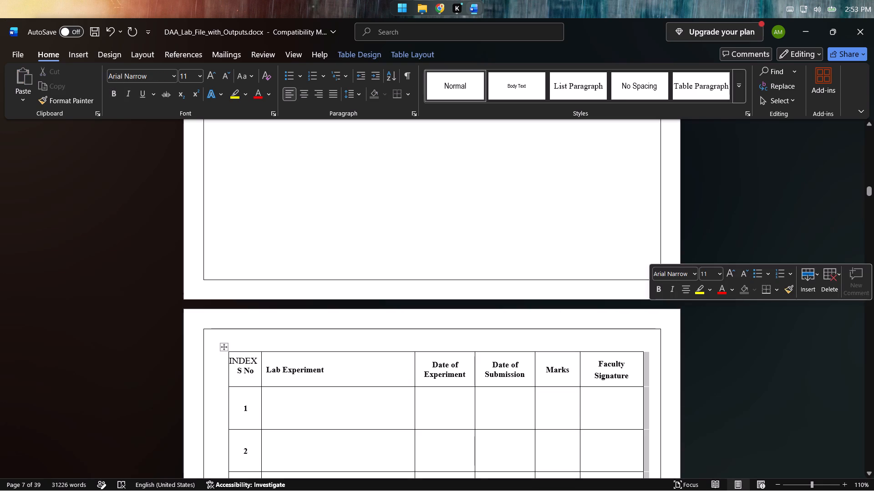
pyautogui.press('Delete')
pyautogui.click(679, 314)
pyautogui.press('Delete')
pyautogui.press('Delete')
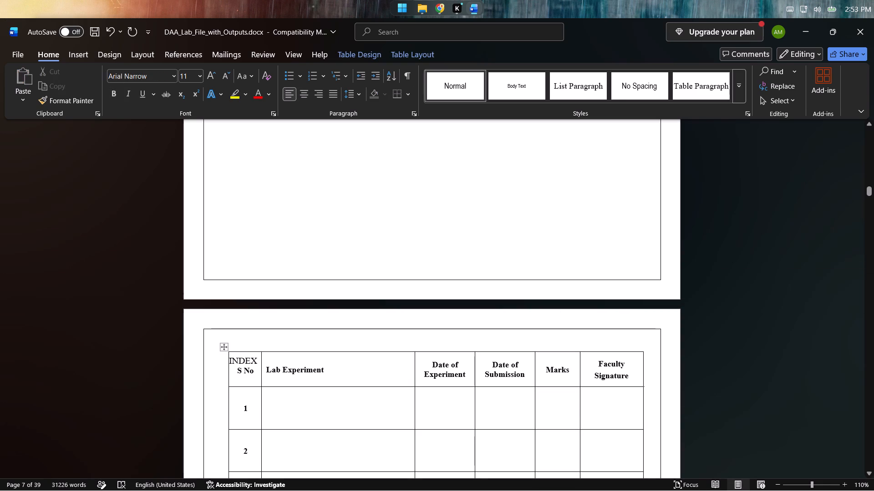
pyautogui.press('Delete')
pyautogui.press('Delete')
# Look back through the document from the index table to the cover page and check the recent files list.
pyautogui.scroll(16, 605, 282)
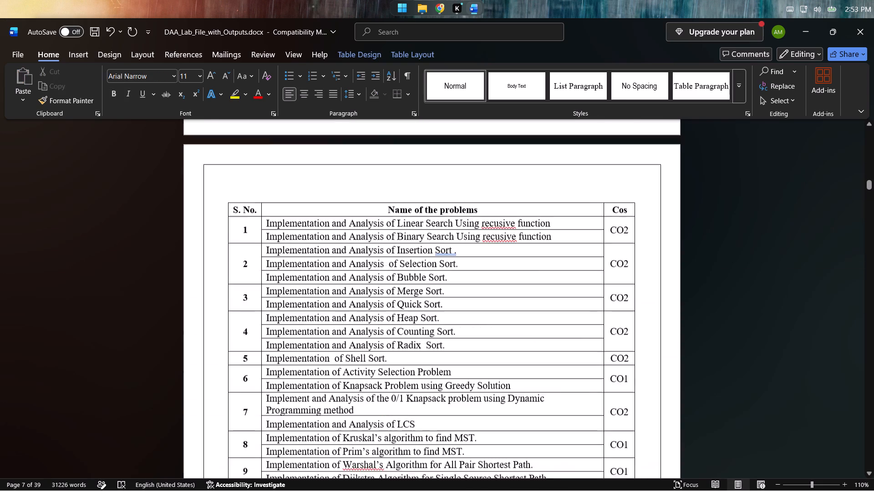
pyautogui.scroll(20, 604, 281)
pyautogui.scroll(20, 604, 281)
pyautogui.scroll(8, 604, 281)
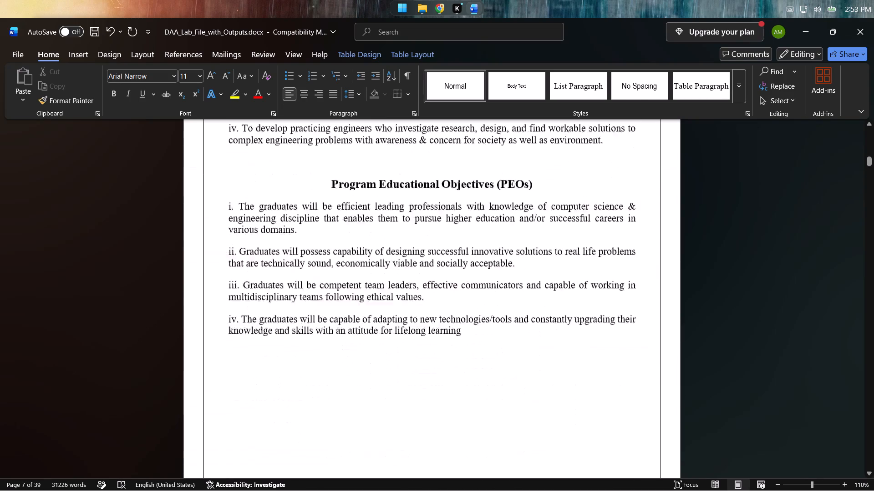
pyautogui.scroll(20, 611, 279)
pyautogui.scroll(20, 611, 279)
pyautogui.scroll(7, 611, 279)
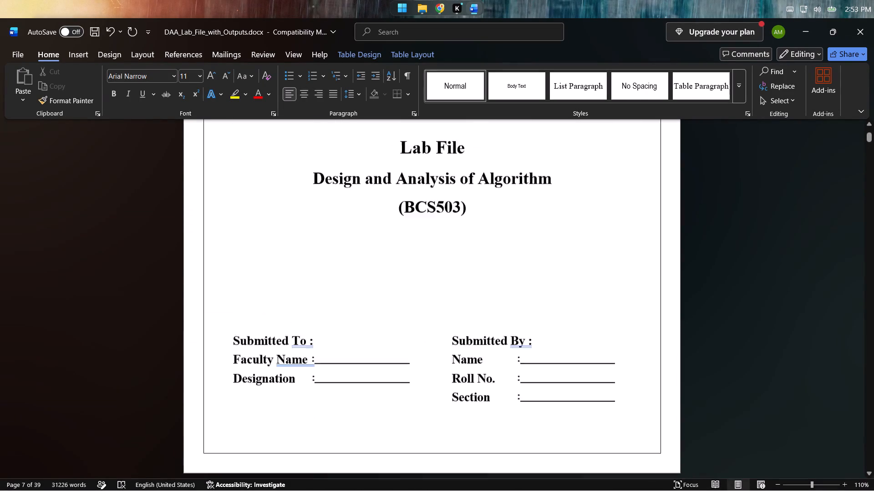
pyautogui.scroll(13, 608, 273)
pyautogui.moveTo(633, 241); pyautogui.dragTo(629, 245, button='right')
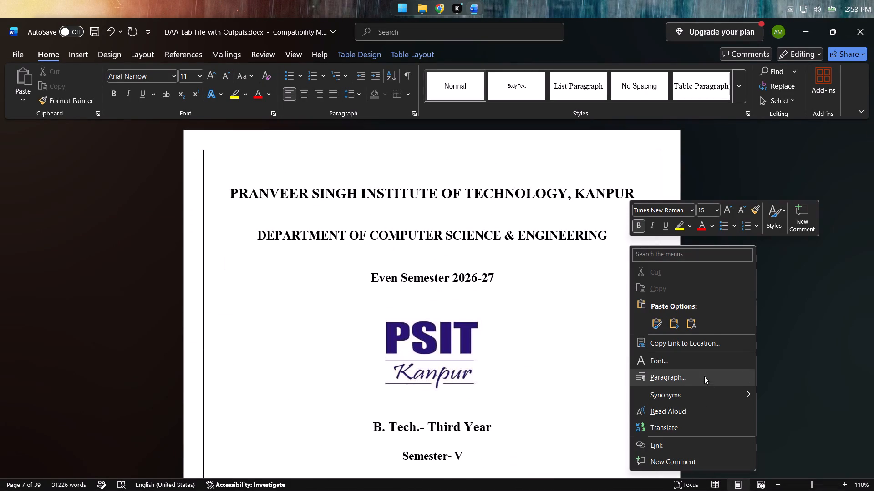
pyautogui.click(803, 320)
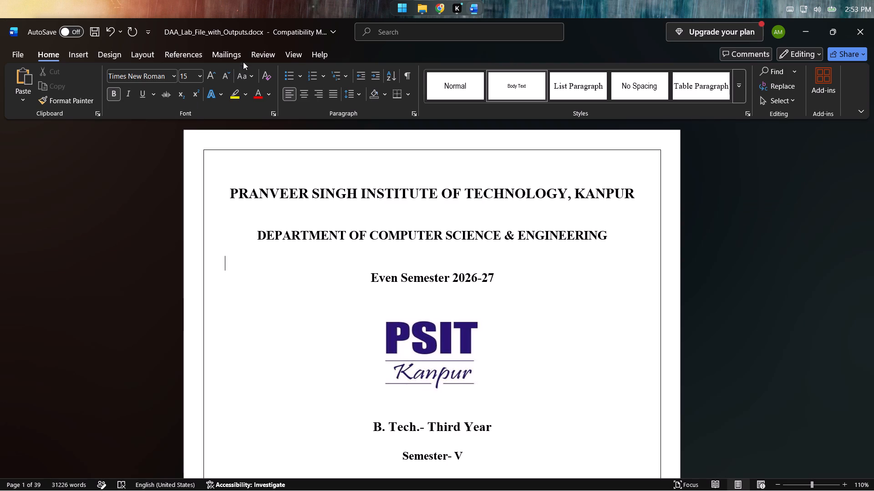
pyautogui.click(91, 55)
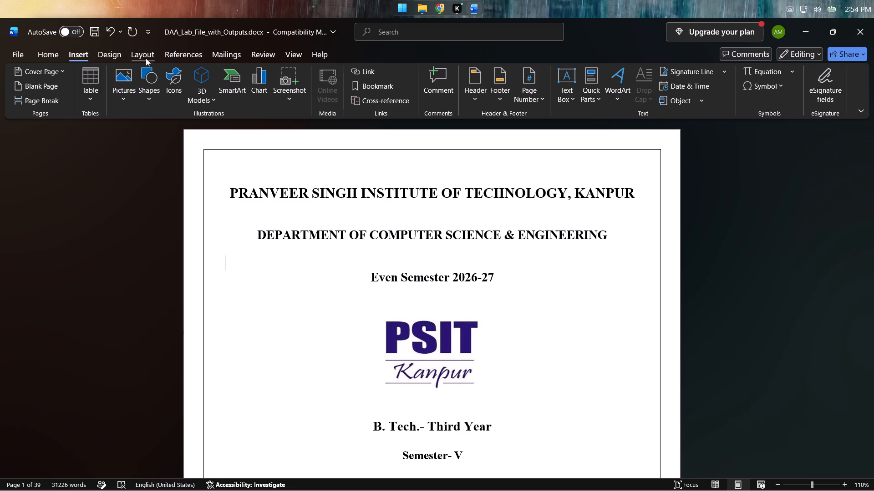
pyautogui.click(40, 54)
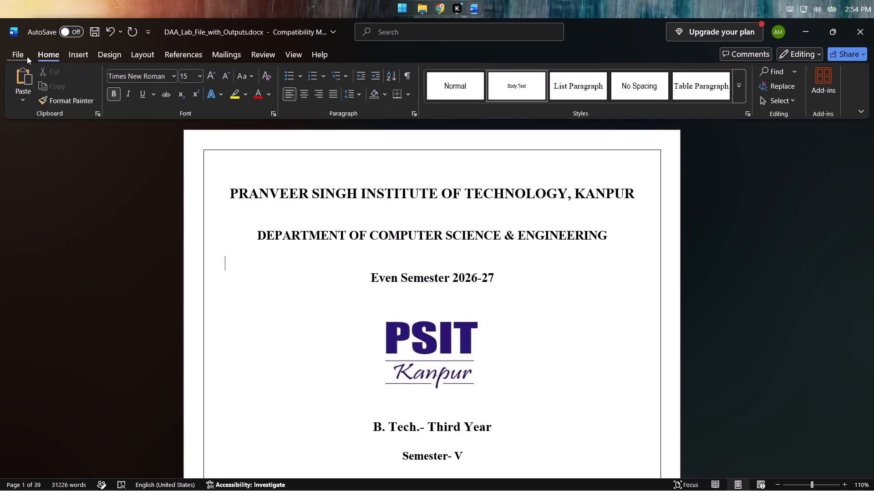
pyautogui.click(27, 56)
pyautogui.click(222, 300)
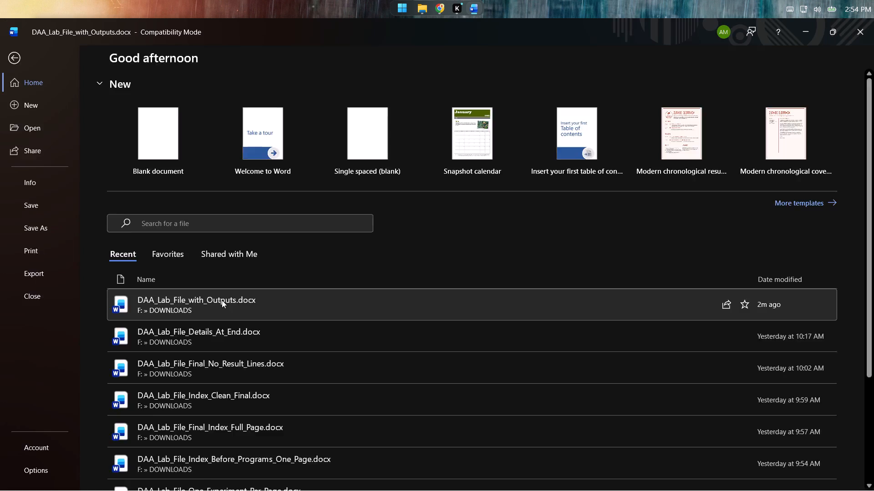
pyautogui.scroll(-13, 359, 280)
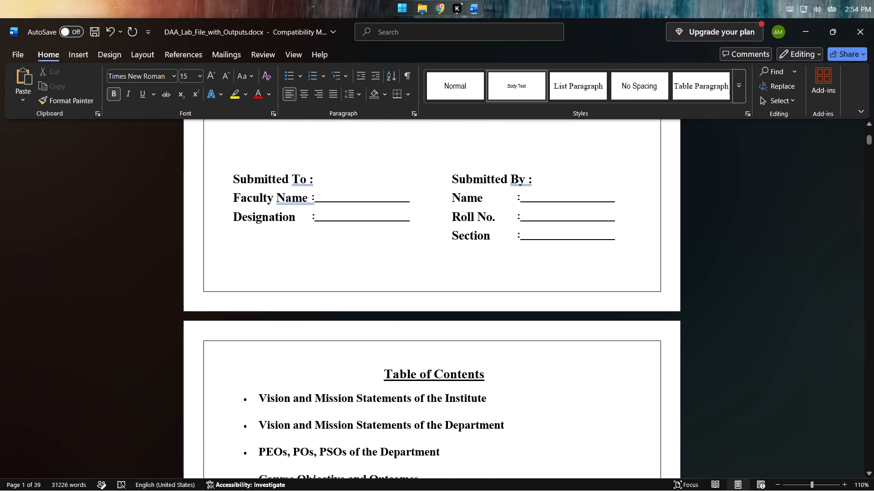
pyautogui.scroll(-13, 774, 127)
# Close DAA_Lab_File_with_Outputs.docx without saving its changes, and close the DOWNLOADS folder window.
pyautogui.click(861, 30)
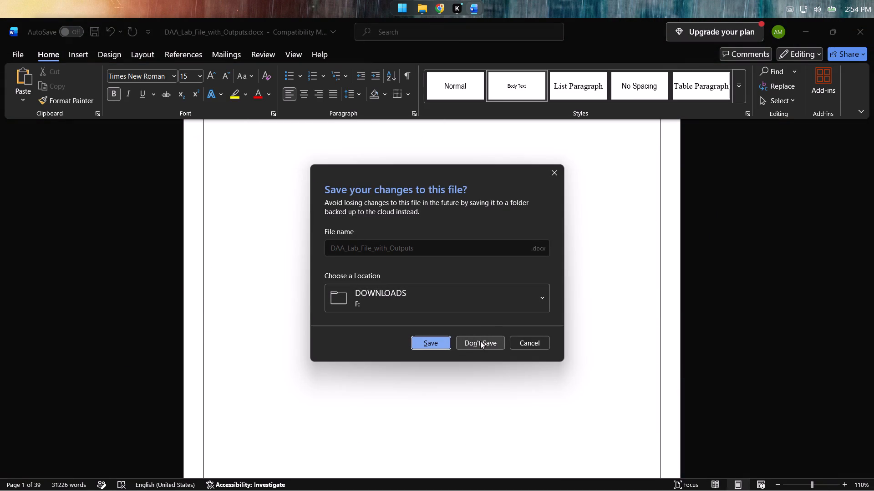
pyautogui.click(480, 341)
pyautogui.scroll(-2, 422, 470)
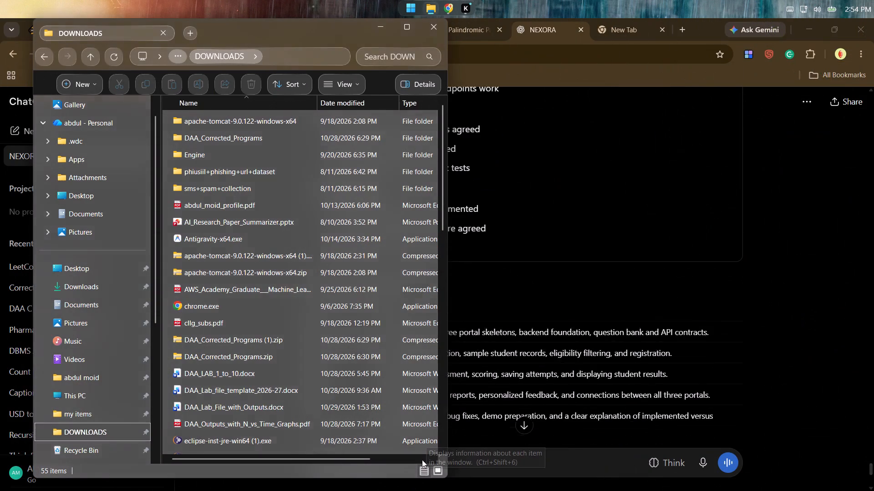
pyautogui.click(433, 31)
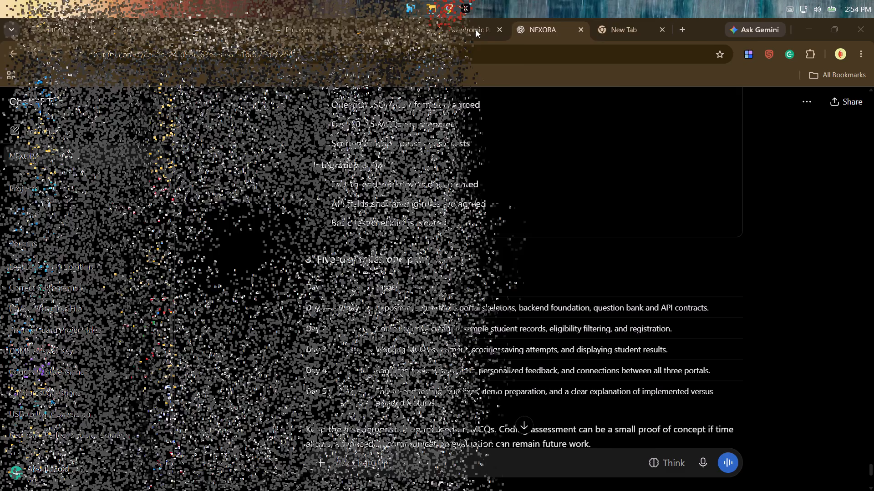
# In Chrome, search the web for "merge word files" and open Smallpdf's How To Merge Word Documents page.
pyautogui.click(642, 28)
pyautogui.click(595, 58)
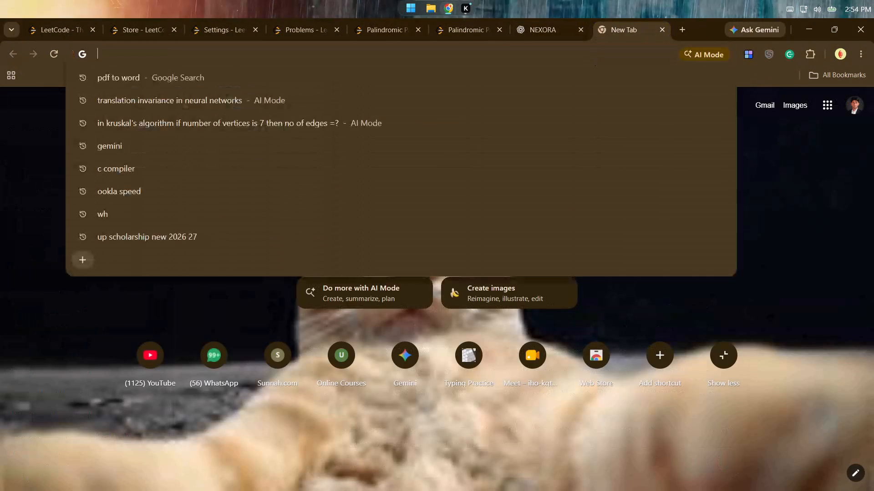
pyautogui.write('merge')
pyautogui.press('space')
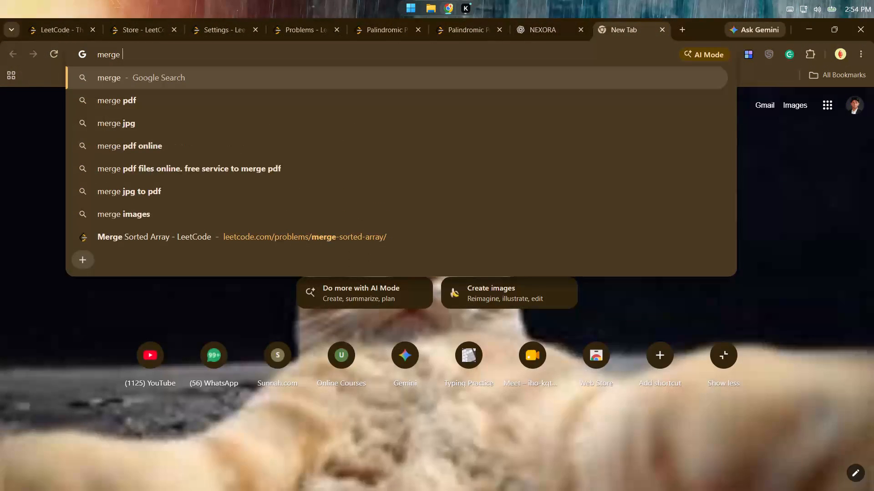
pyautogui.write('word file')
pyautogui.press('Return')
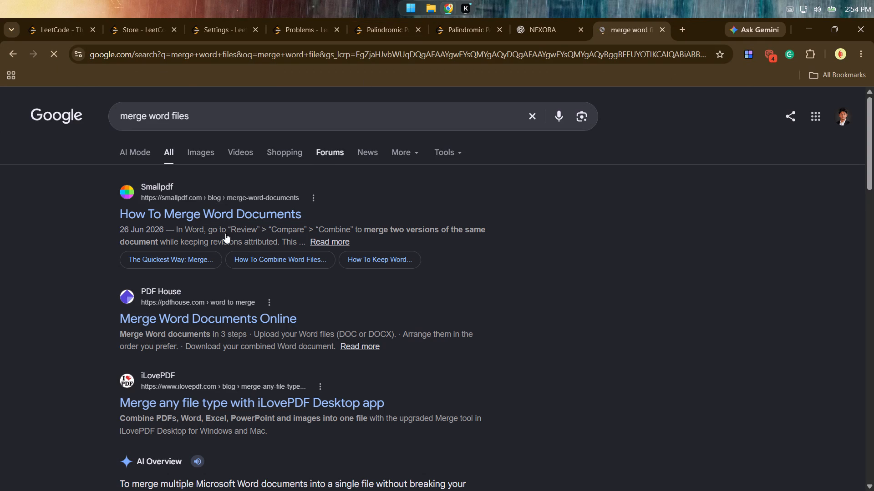
pyautogui.click(217, 217)
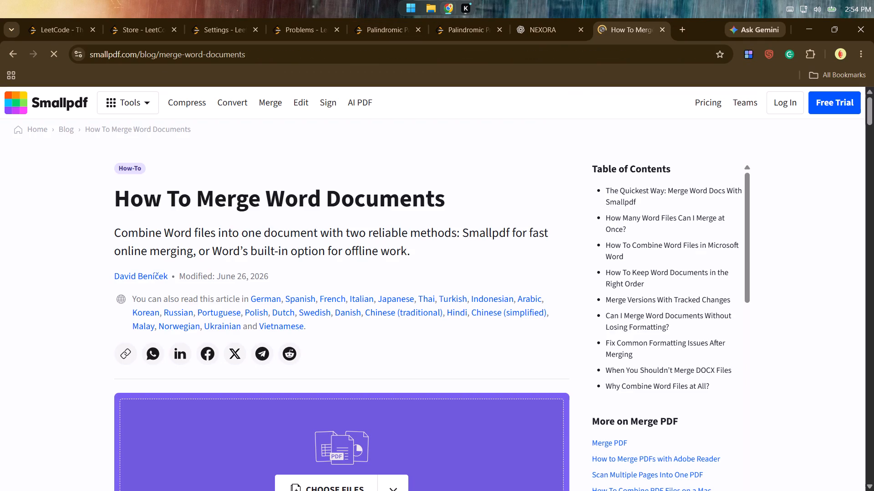
# Open Smallpdf's file chooser and look through the Downloads and Documents folders for the lab files.
pyautogui.scroll(-3, 422, 290)
pyautogui.click(328, 255)
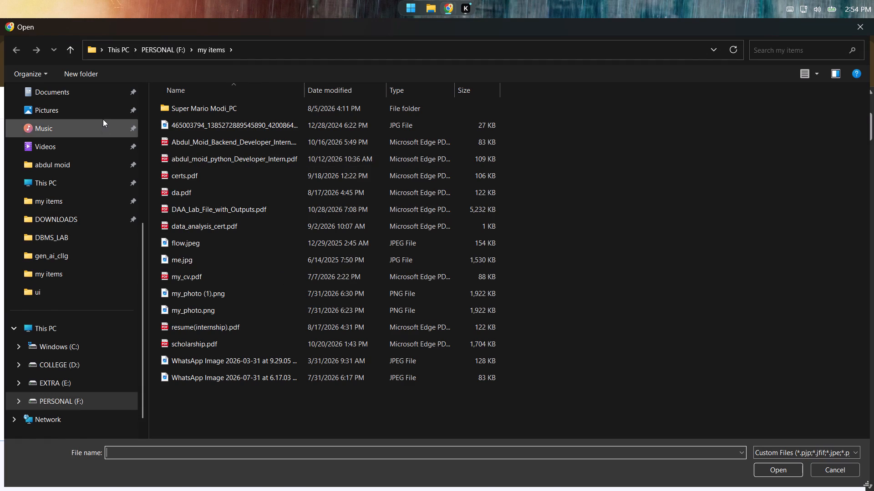
pyautogui.scroll(1, 103, 119)
pyautogui.click(91, 146)
pyautogui.scroll(-9, 330, 237)
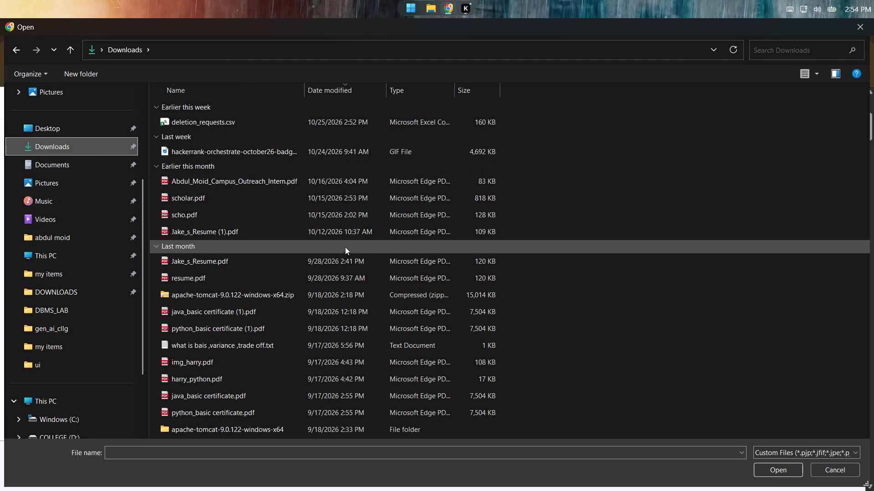
pyautogui.scroll(-5, 359, 248)
pyautogui.scroll(-4, 522, 314)
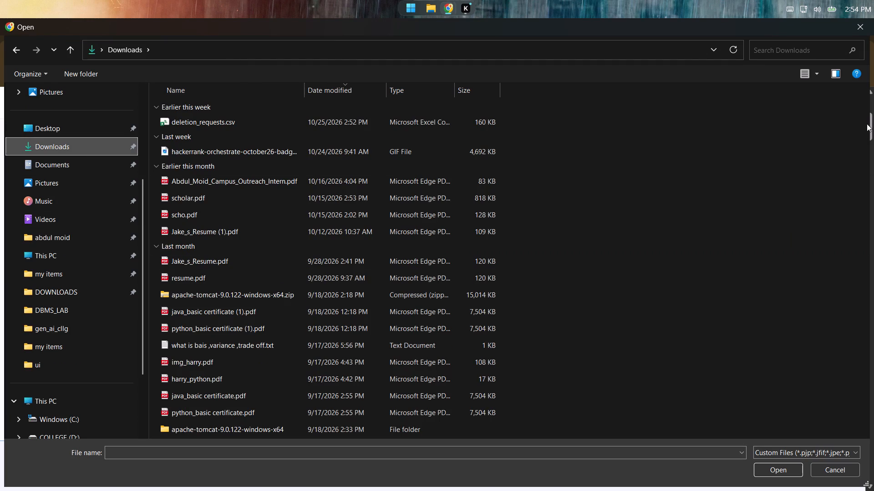
pyautogui.moveTo(857, 115); pyautogui.dragTo(855, 120)
pyautogui.scroll(-5, 650, 277)
pyautogui.scroll(5, 408, 308)
pyautogui.scroll(-3, 330, 322)
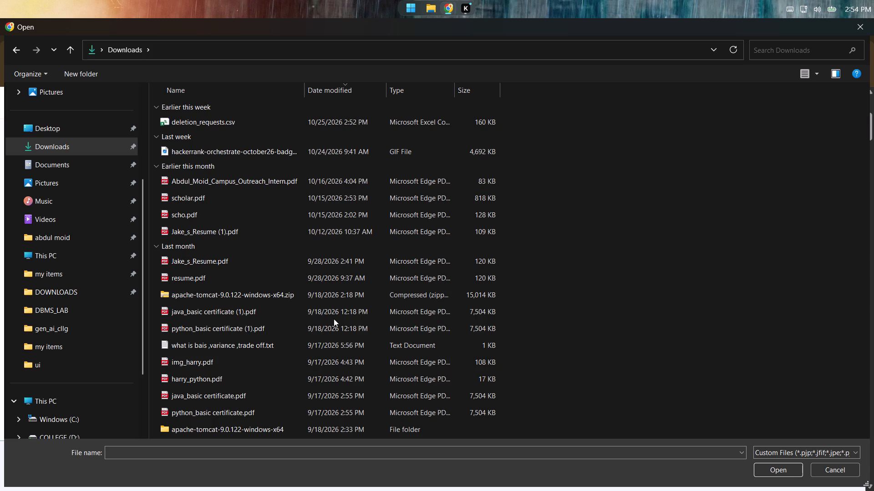
pyautogui.scroll(-2, 334, 319)
pyautogui.scroll(2, 336, 317)
pyautogui.scroll(-3, 336, 315)
pyautogui.scroll(3, 337, 311)
pyautogui.scroll(-1, 337, 309)
pyautogui.scroll(2, 286, 272)
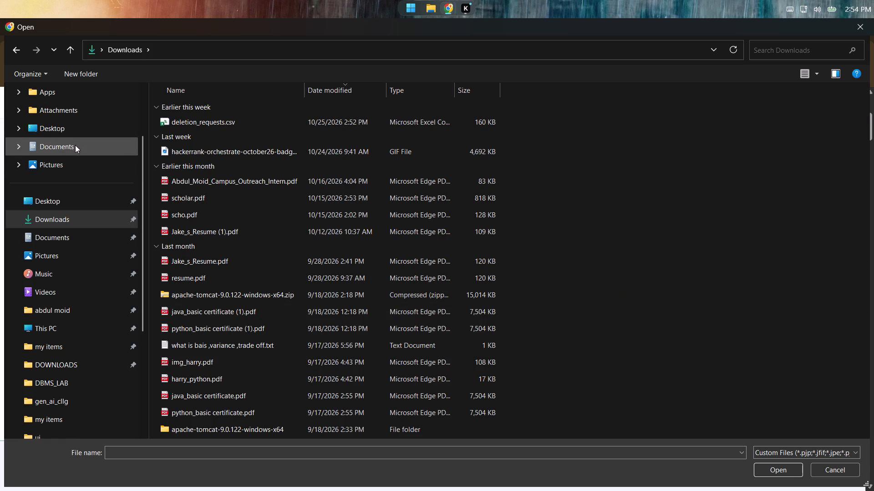
pyautogui.click(75, 144)
pyautogui.click(75, 148)
pyautogui.doubleClick(213, 131)
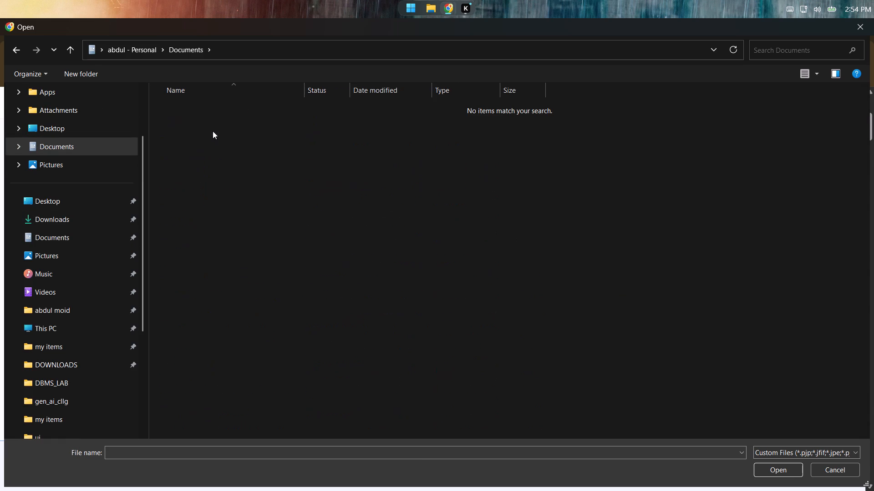
pyautogui.click(184, 58)
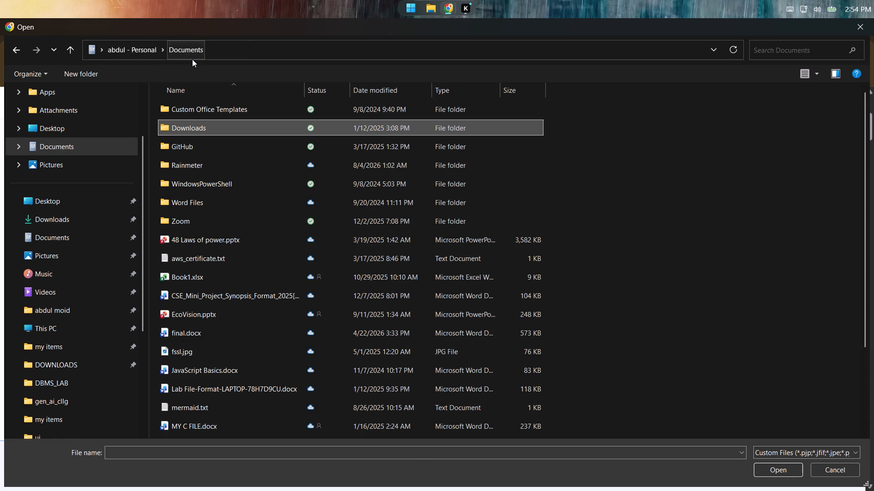
# Upload DAA_Lab_file_template_2026-27.docx and DAA_Lab_File_with_Outputs.docx from the DOWNLOADS folder on PERSONAL (F:) for merging.
pyautogui.scroll(-4, 8, 415)
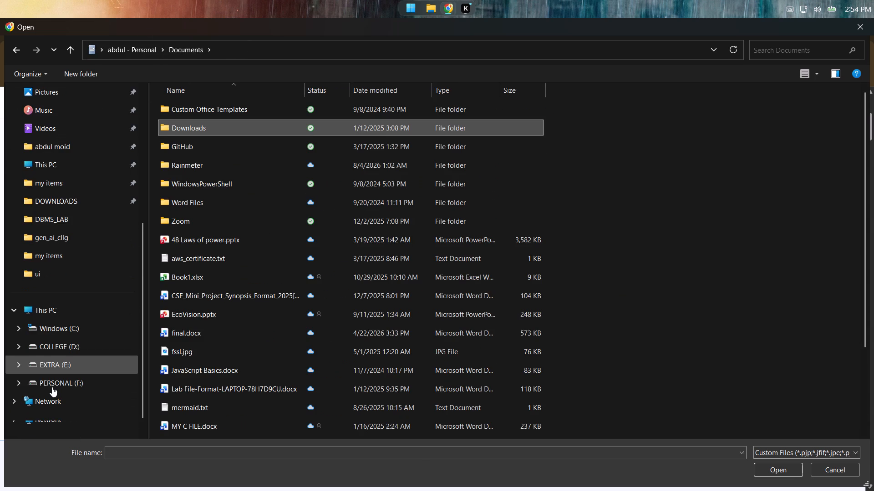
pyautogui.doubleClick(52, 387)
pyautogui.doubleClick(213, 129)
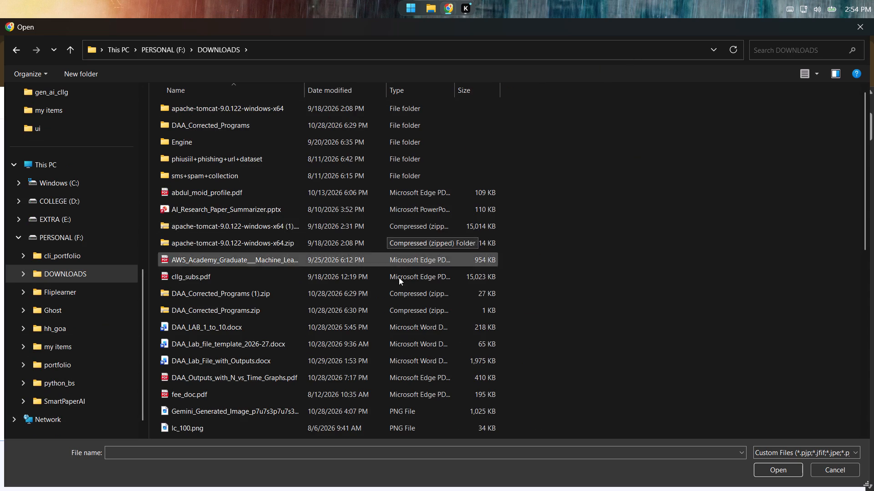
pyautogui.scroll(-10, 390, 289)
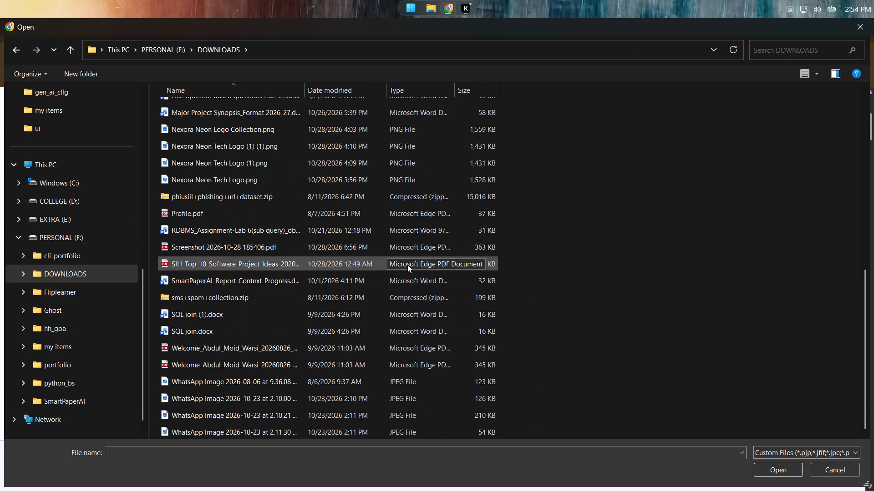
pyautogui.scroll(-3, 407, 265)
pyautogui.scroll(5, 407, 265)
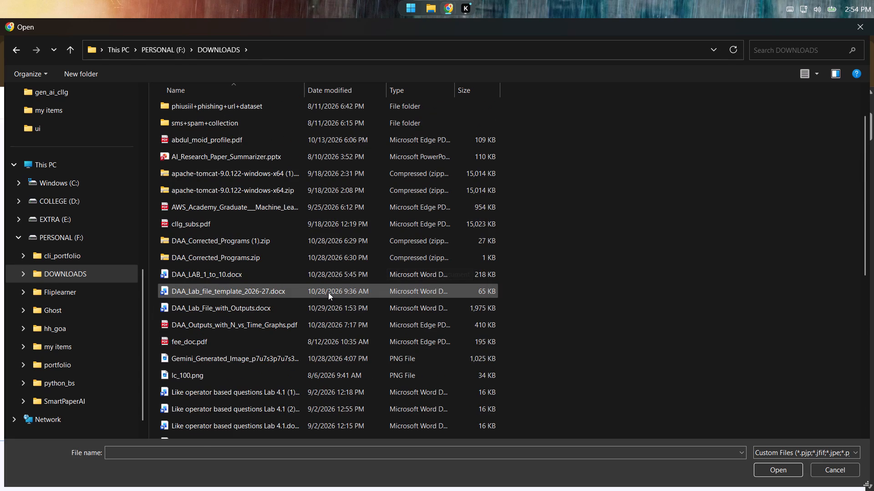
pyautogui.click(330, 292)
pyautogui.hotkey('shift', 'Down')
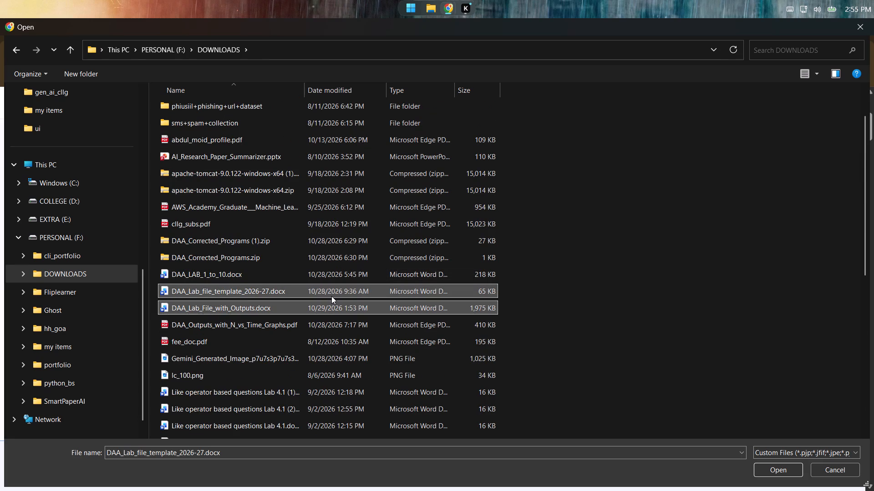
pyautogui.press('Return')
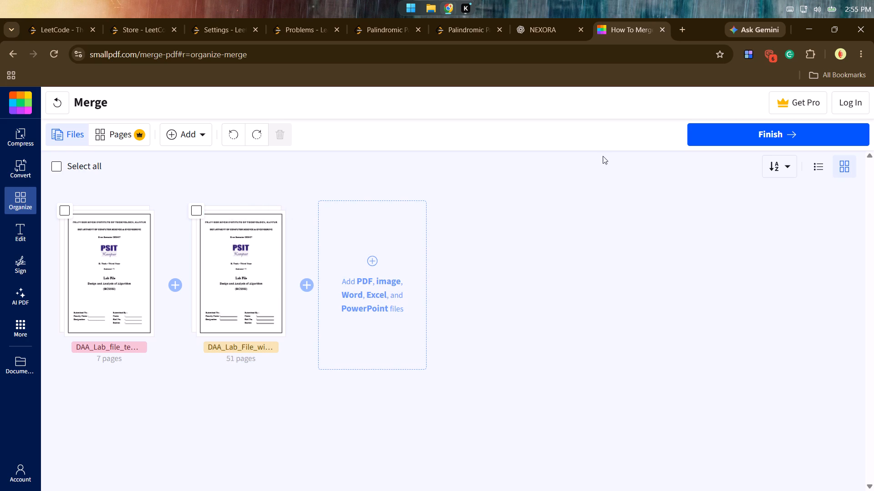
# Merge the two uploaded lab files and download the resulting PDF.
pyautogui.click(700, 133)
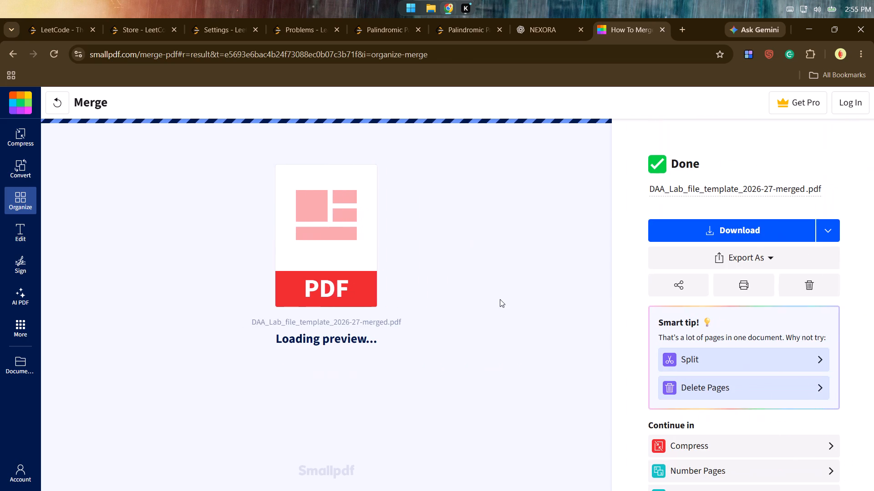
pyautogui.click(687, 226)
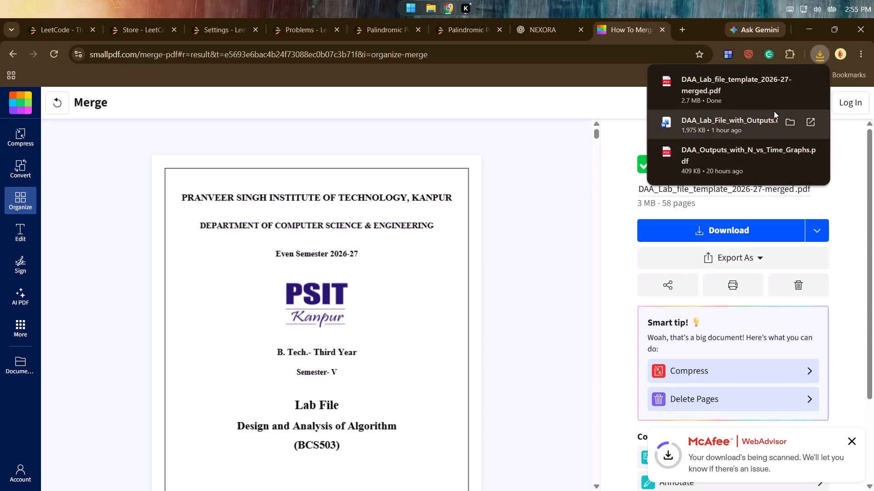
# Search the web for "remove pages from pdf" and open iLovePDF's page removal tool.
pyautogui.click(575, 58)
pyautogui.press('t')
pyautogui.press('BackSpace')
pyautogui.write('remove')
pyautogui.press('Down')
pyautogui.press('Return')
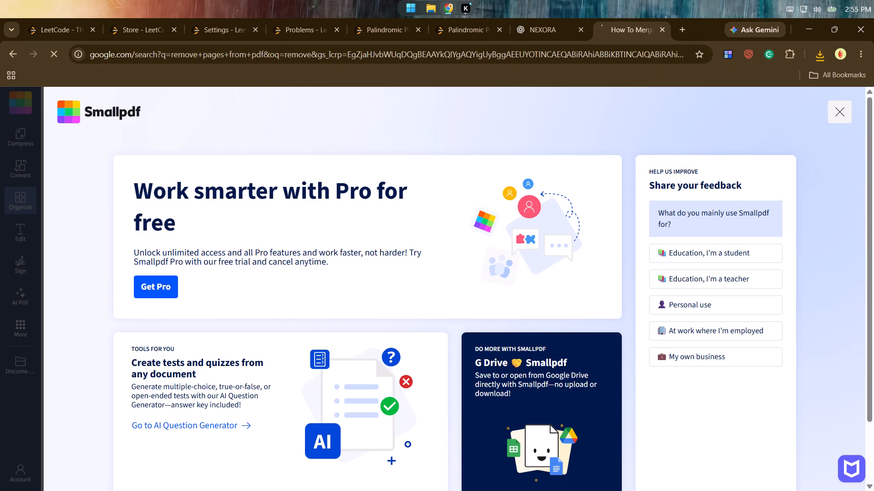
pyautogui.click(168, 213)
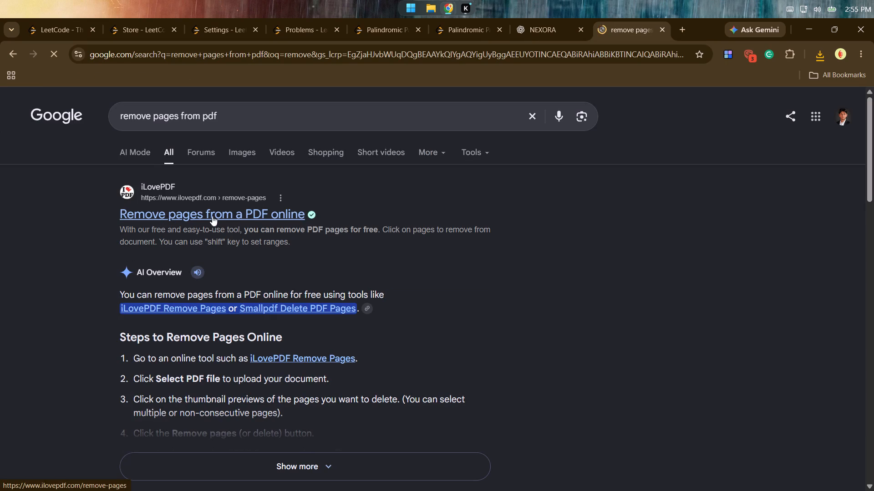
pyautogui.click(276, 218)
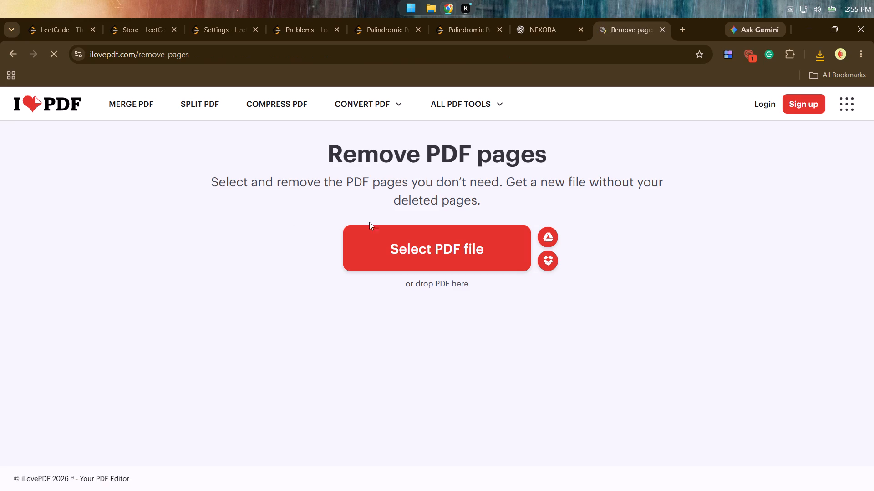
# Upload DAA_Lab_file_template_2026-27-merged.pdf from the DOWNLOADS folder to the page removal tool.
pyautogui.click(399, 244)
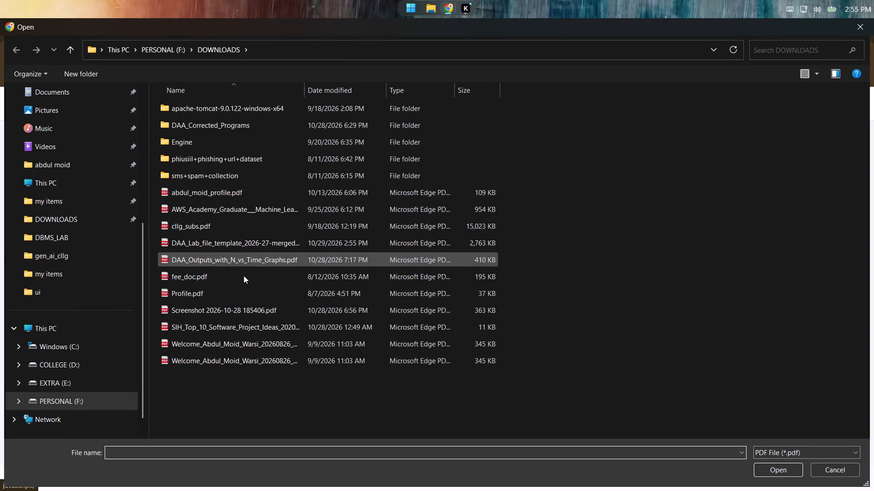
pyautogui.click(254, 246)
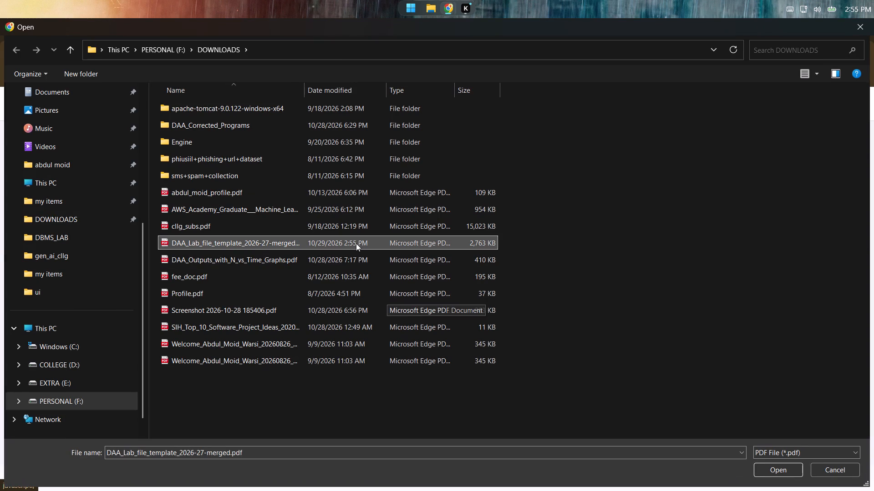
pyautogui.click(770, 469)
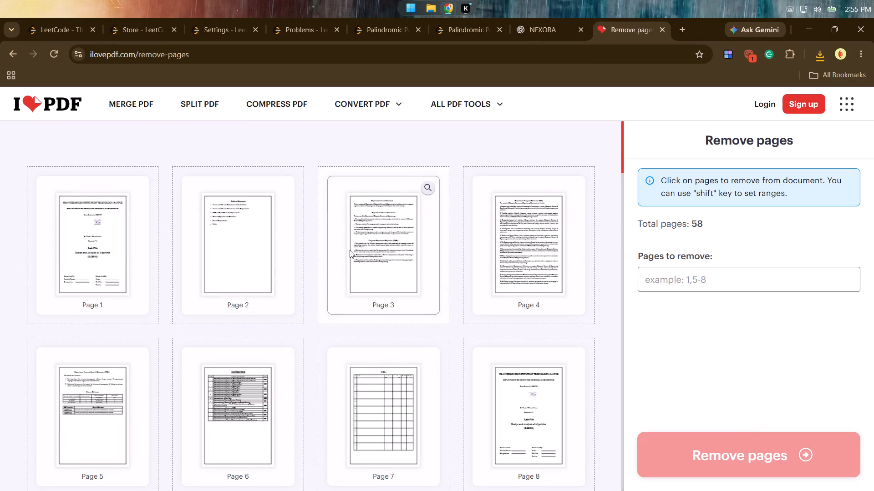
pyautogui.scroll(-3, 350, 250)
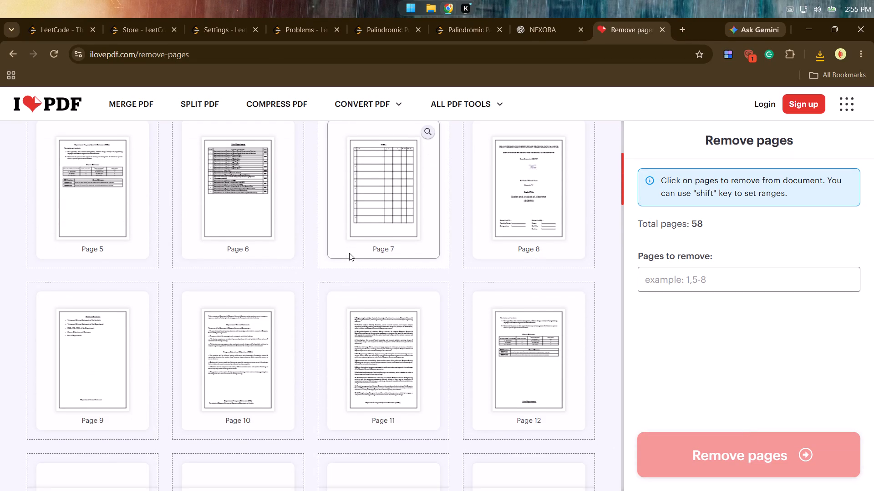
pyautogui.click(513, 212)
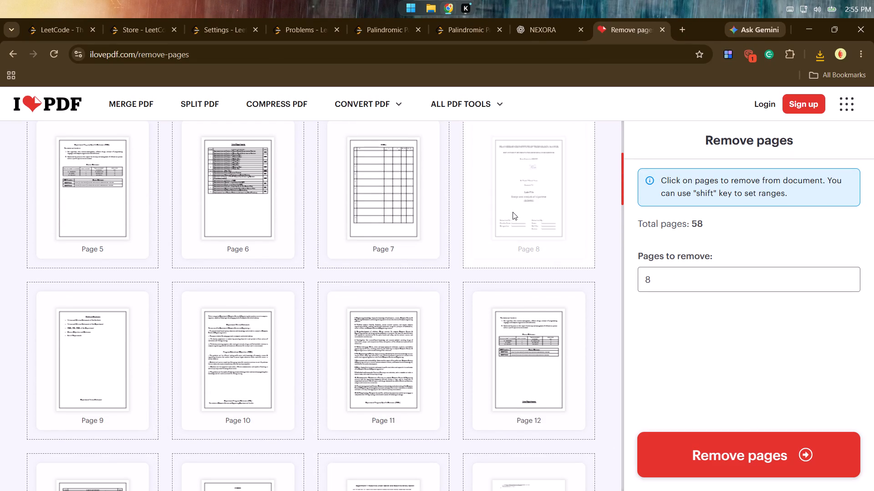
pyautogui.click(381, 322)
pyautogui.click(491, 327)
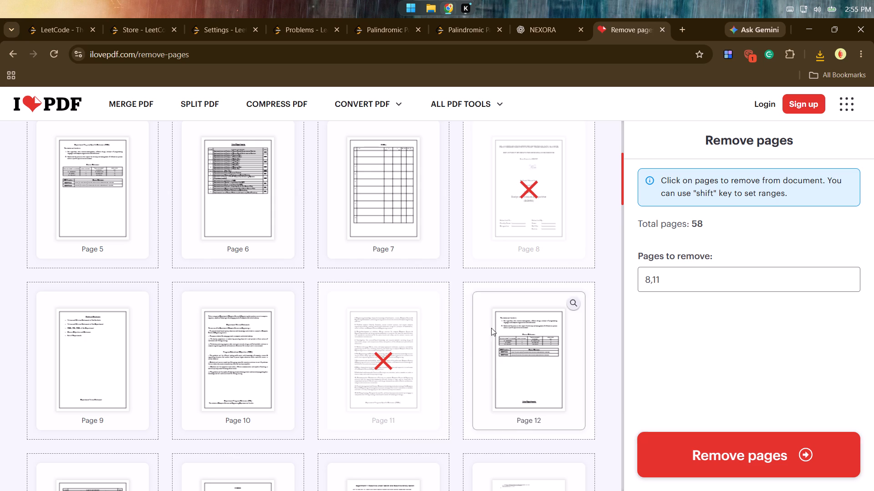
pyautogui.click(273, 344)
pyautogui.click(98, 347)
pyautogui.scroll(-2, 337, 266)
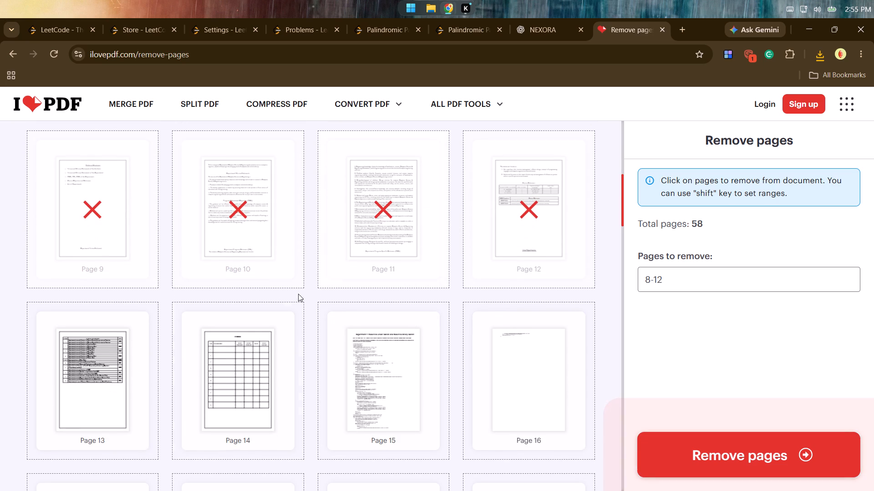
pyautogui.click(119, 374)
pyautogui.click(265, 363)
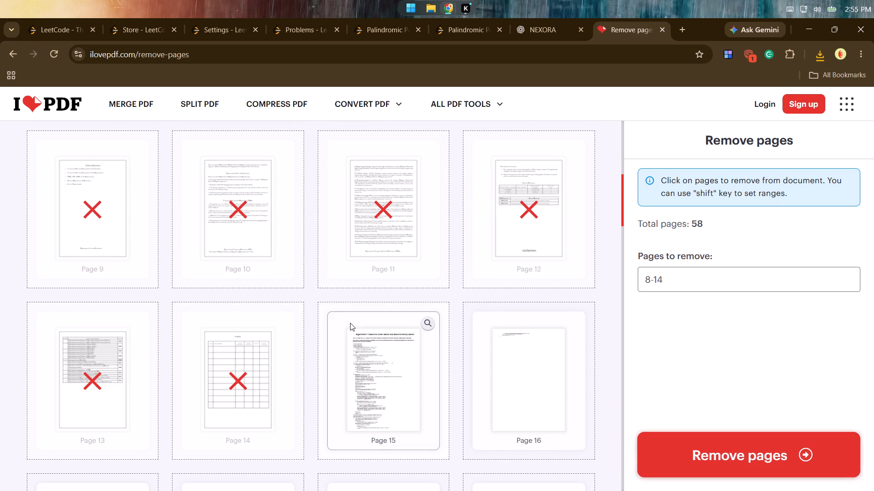
pyautogui.scroll(4, 350, 323)
pyautogui.scroll(-5, 350, 323)
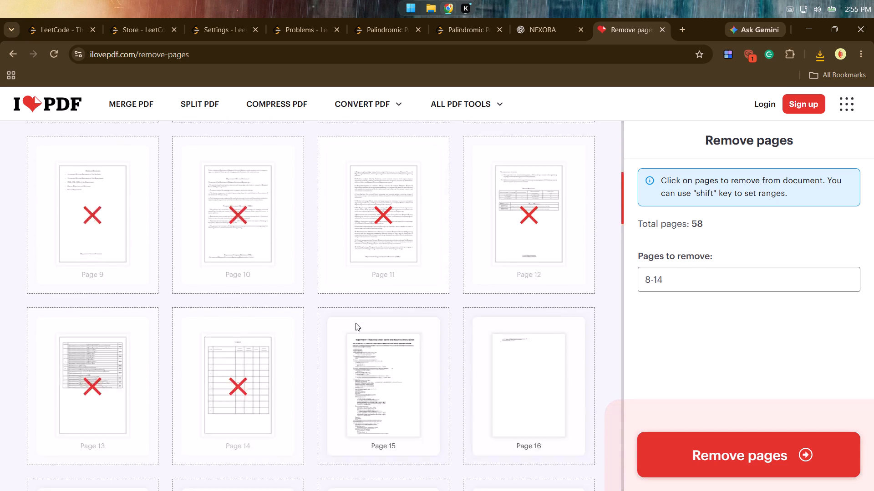
pyautogui.click(762, 463)
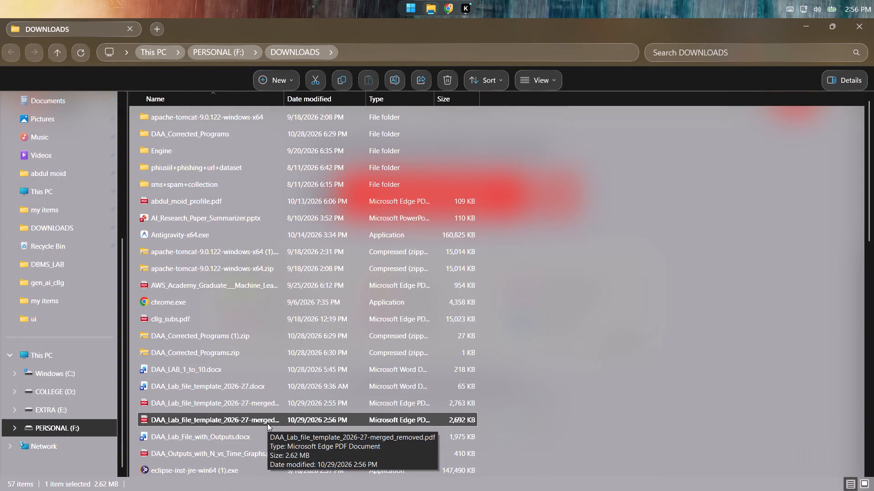
pyautogui.press('F2')
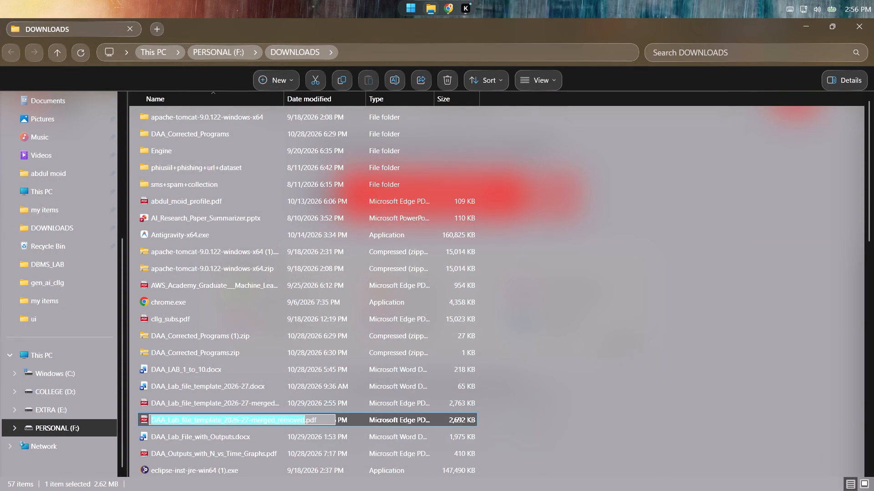
pyautogui.write('DAA FIN;')
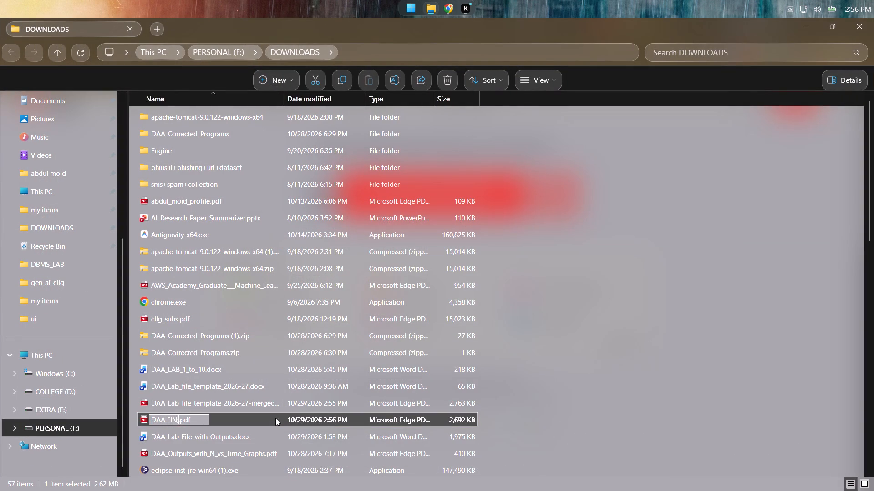
pyautogui.press('BackSpace')
pyautogui.write('AL')
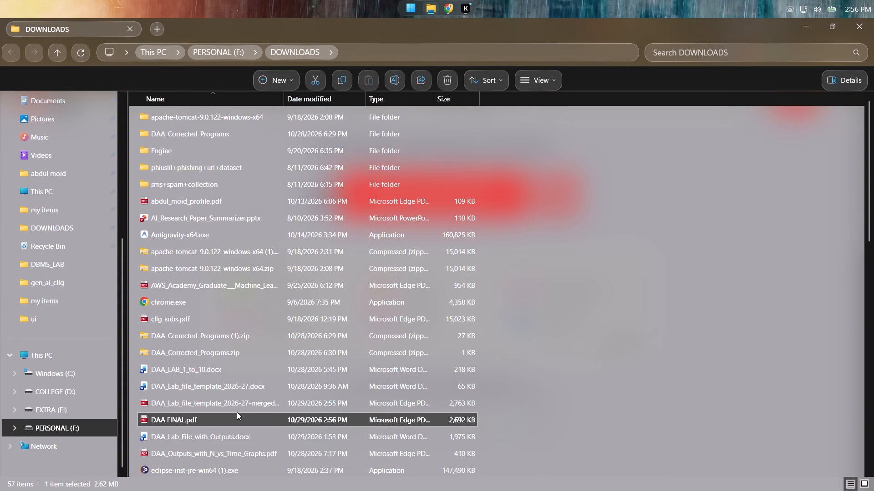
# Open DAA FINAL.pdf and check the front matter and the Experiment 1 code and output pages.
pyautogui.doubleClick(239, 422)
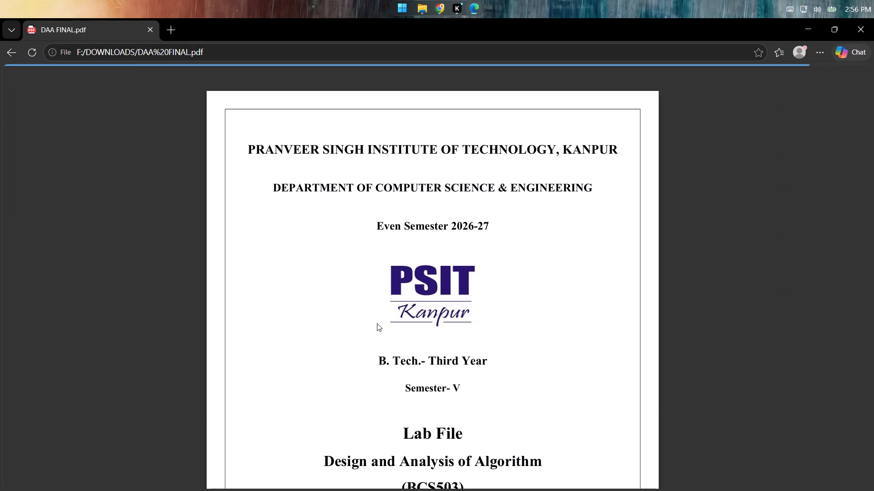
pyautogui.scroll(-15, 443, 331)
pyautogui.scroll(-8, 451, 328)
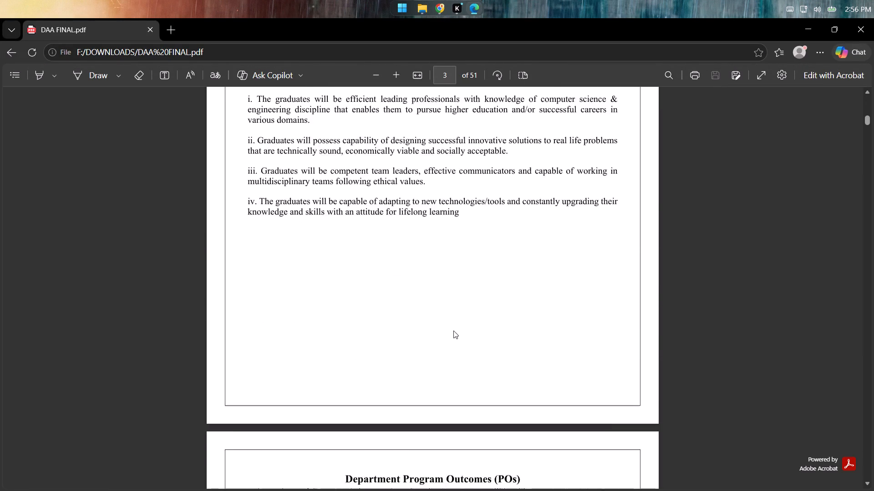
pyautogui.scroll(-20, 453, 331)
pyautogui.scroll(-14, 453, 331)
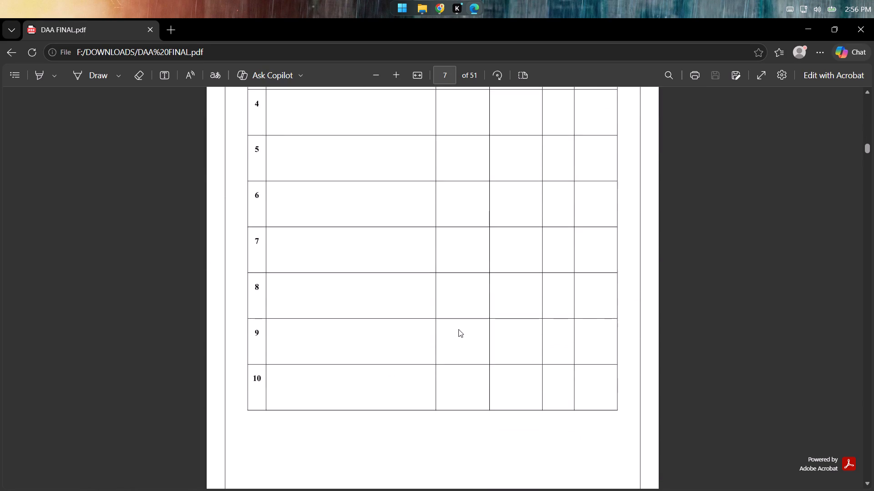
pyautogui.scroll(-11, 458, 329)
pyautogui.scroll(10, 469, 326)
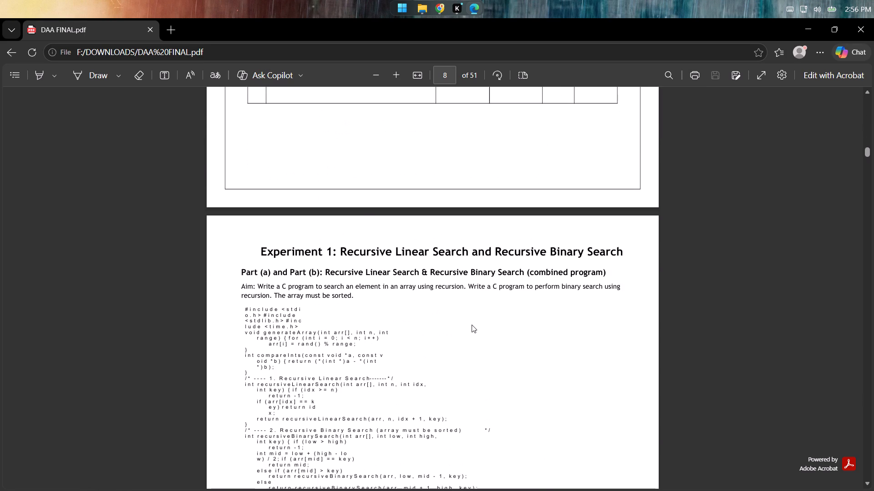
pyautogui.scroll(-4, 477, 347)
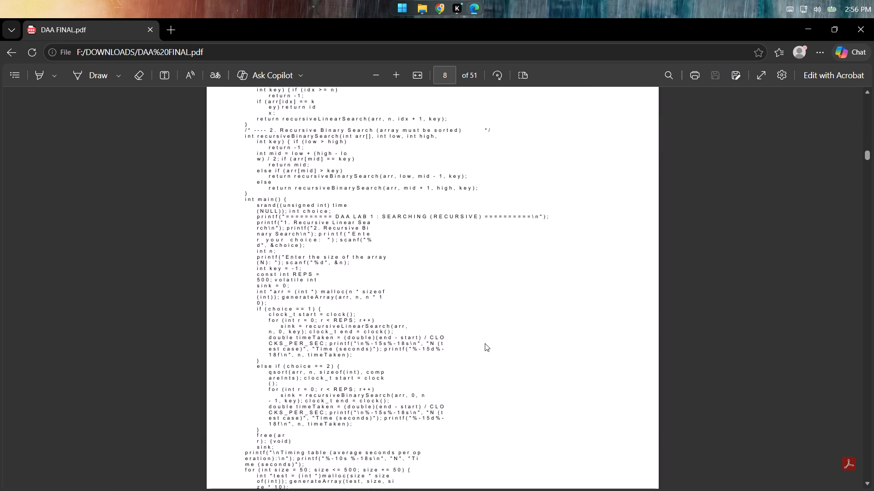
pyautogui.scroll(-13, 485, 342)
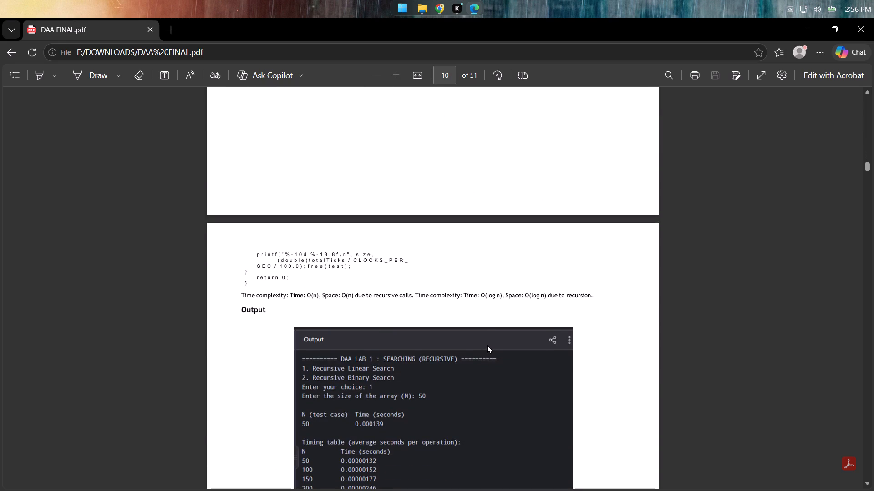
pyautogui.scroll(9, 487, 345)
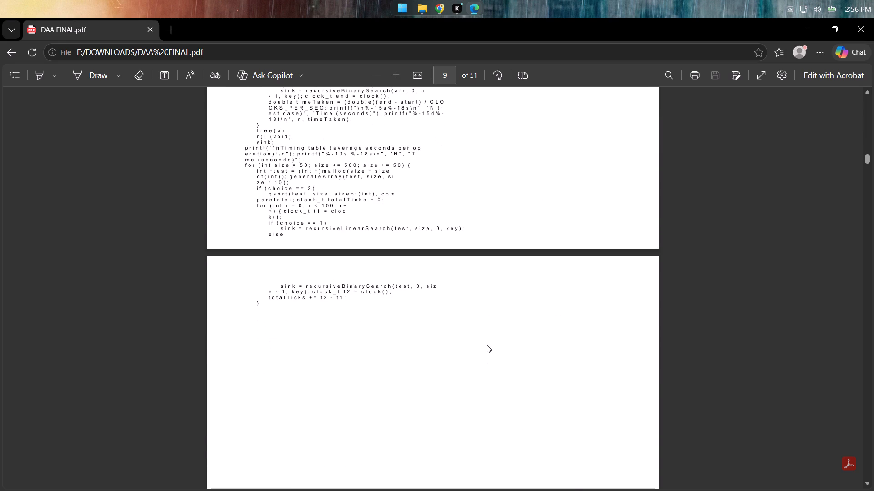
pyautogui.scroll(-17, 487, 345)
pyautogui.scroll(-5, 486, 341)
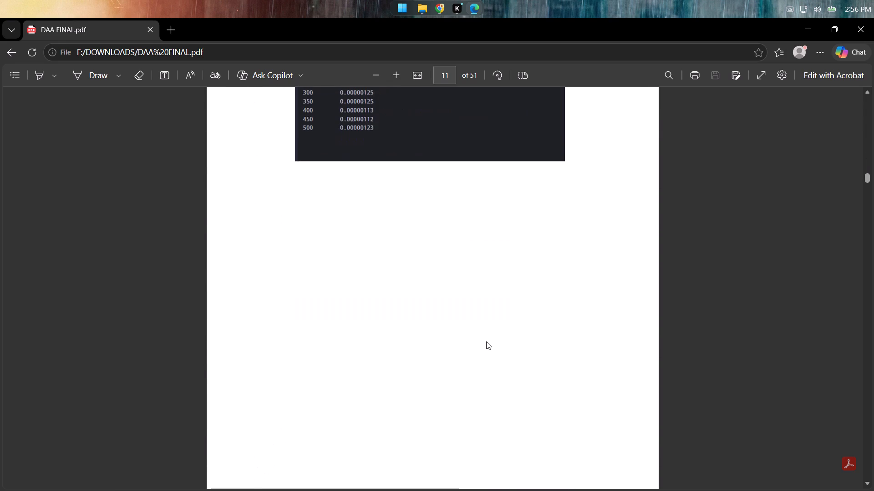
# Examine the Experiment 2 sorting programs and outputs up to the start of Experiment 3, and return to the cover page.
pyautogui.scroll(-14, 486, 341)
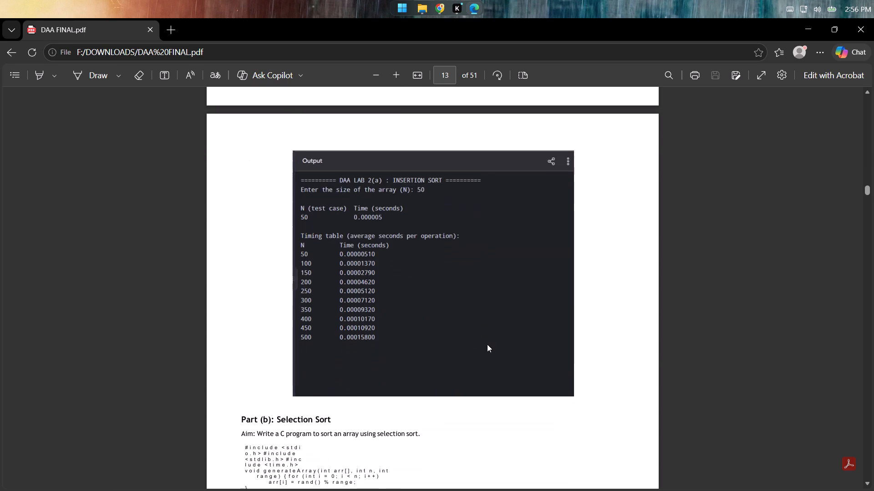
pyautogui.scroll(-14, 487, 343)
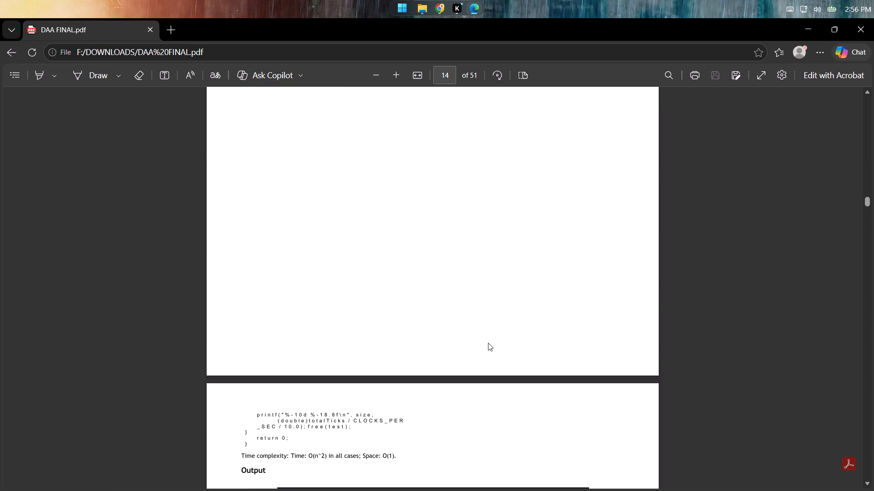
pyautogui.scroll(-1, 488, 342)
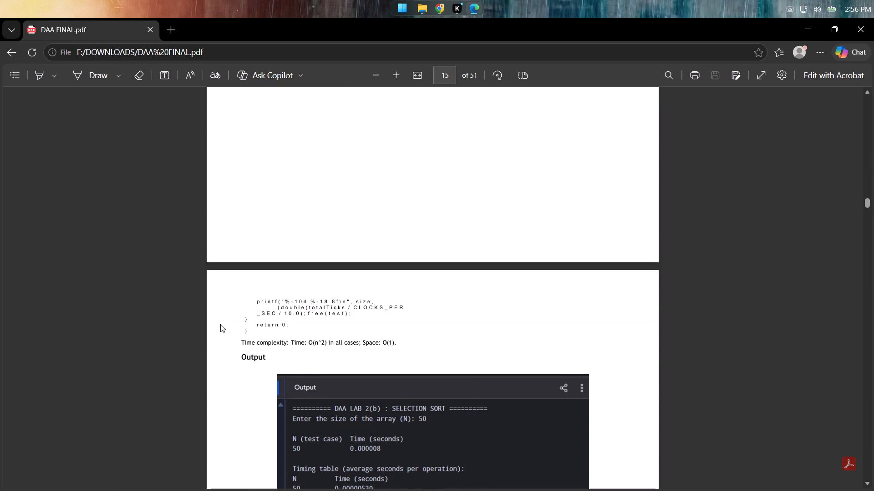
pyautogui.click(254, 302)
pyautogui.scroll(-2, 403, 310)
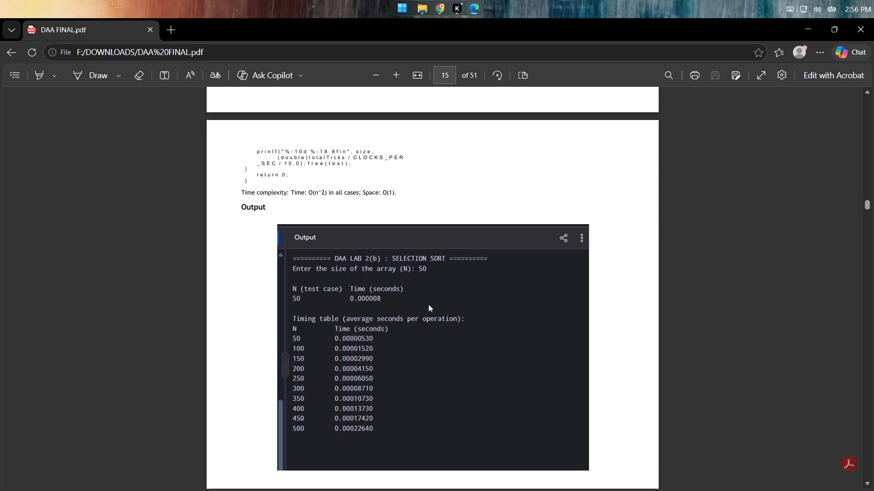
pyautogui.scroll(-7, 429, 301)
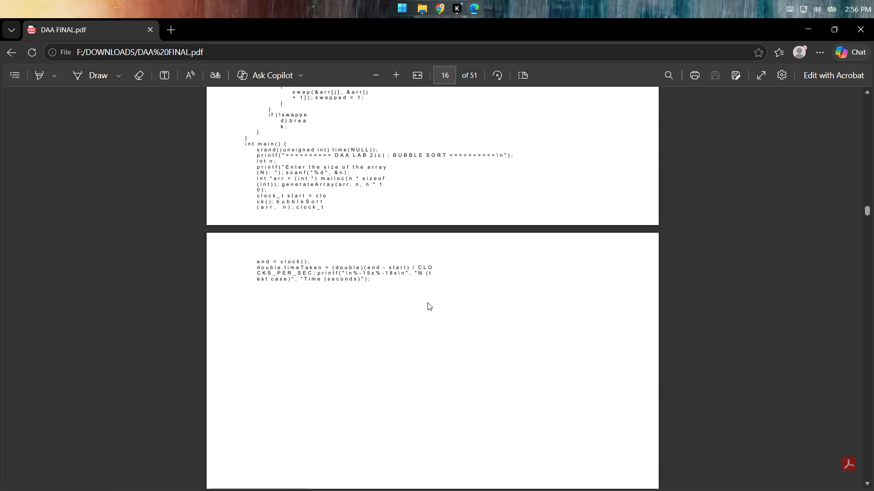
pyautogui.scroll(-12, 427, 303)
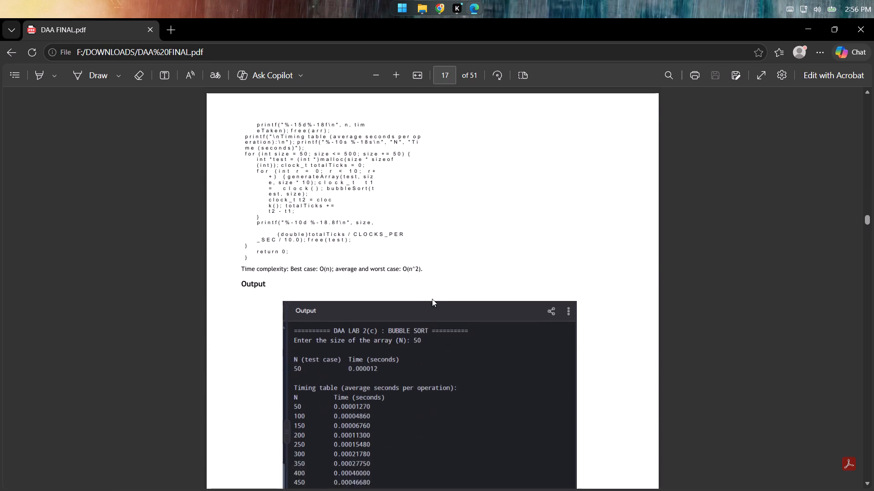
pyautogui.scroll(-9, 432, 299)
pyautogui.scroll(7, 439, 299)
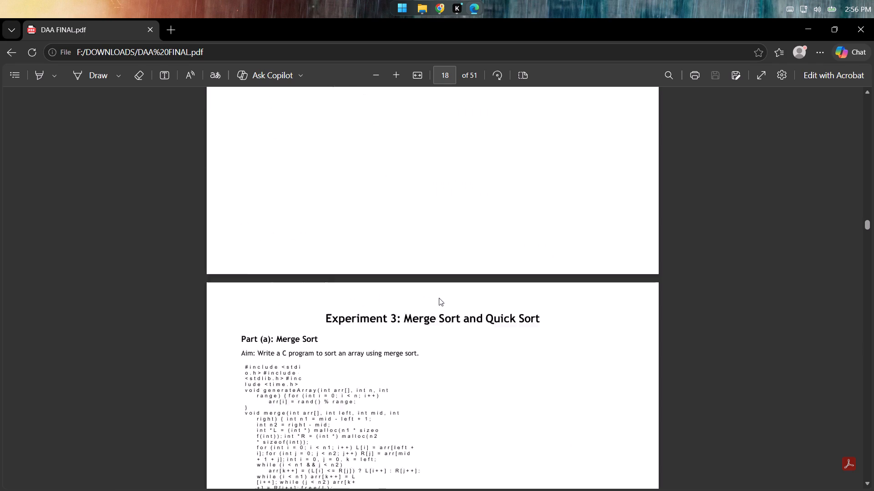
pyautogui.scroll(20, 433, 299)
pyautogui.scroll(11, 433, 299)
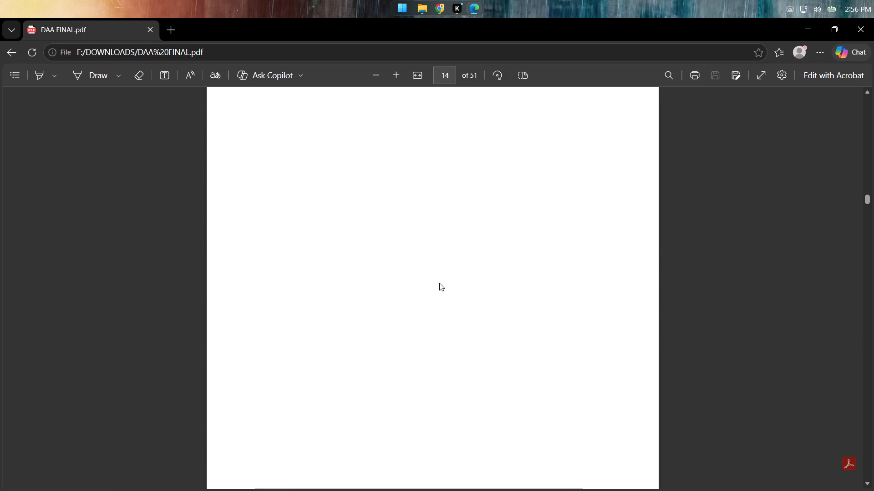
pyautogui.scroll(20, 439, 283)
pyautogui.scroll(17, 439, 283)
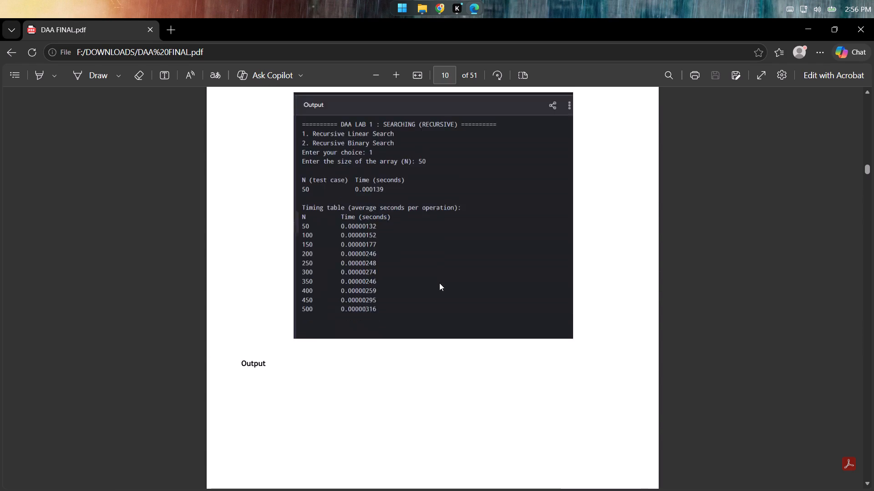
pyautogui.scroll(20, 439, 283)
pyautogui.scroll(16, 439, 283)
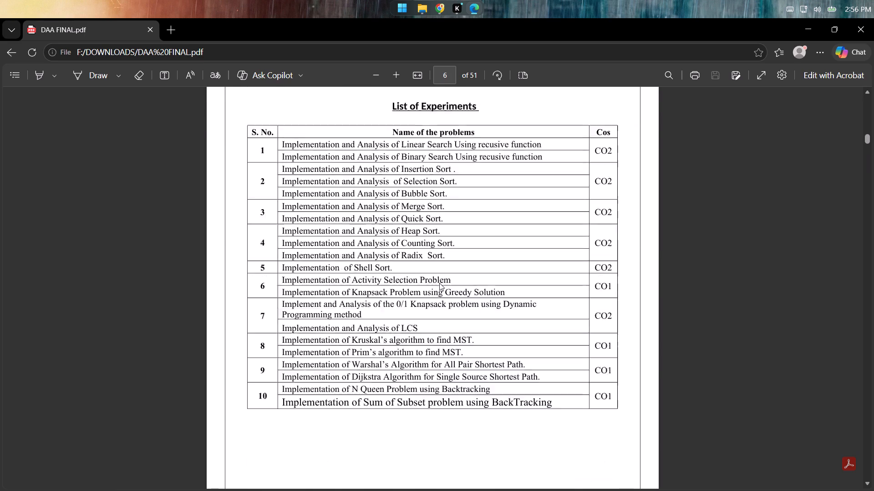
pyautogui.scroll(20, 439, 283)
pyautogui.scroll(16, 439, 283)
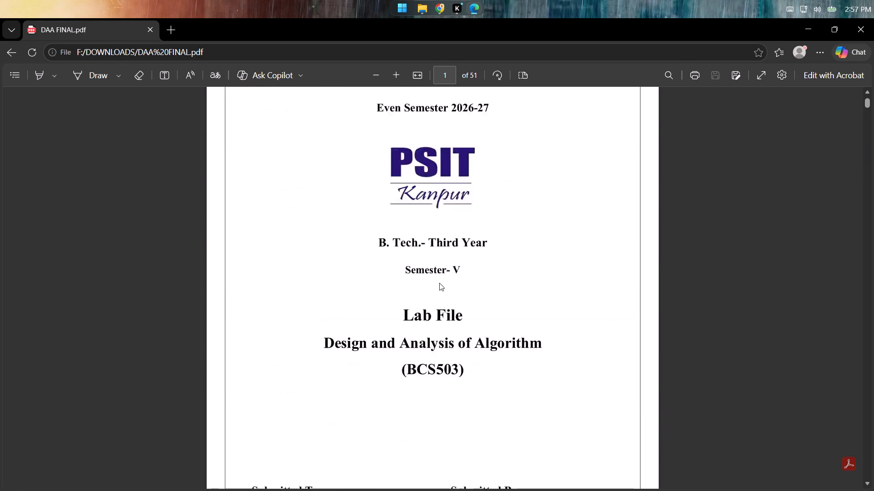
# Review the cover page, table of contents and program objectives in DAA FINAL.pdf and close it.
pyautogui.scroll(14, 439, 283)
pyautogui.scroll(-3, 442, 282)
pyautogui.scroll(4, 442, 282)
pyautogui.scroll(-5, 442, 283)
pyautogui.scroll(6, 442, 283)
pyautogui.scroll(-4, 442, 283)
pyautogui.scroll(3, 442, 283)
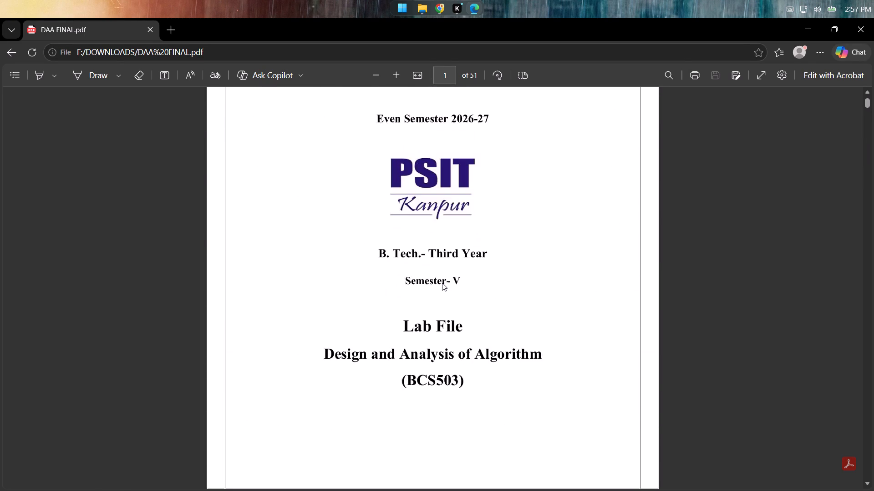
pyautogui.scroll(7, 442, 283)
pyautogui.scroll(-8, 442, 284)
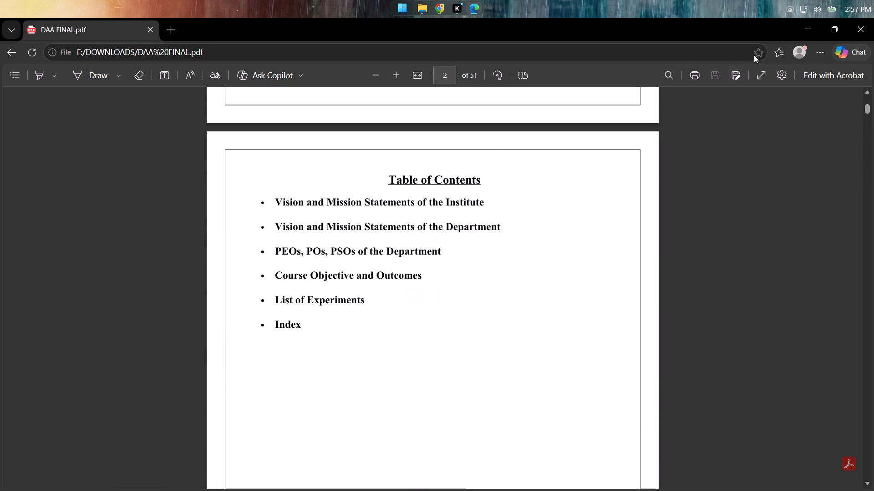
pyautogui.scroll(-7, 546, 288)
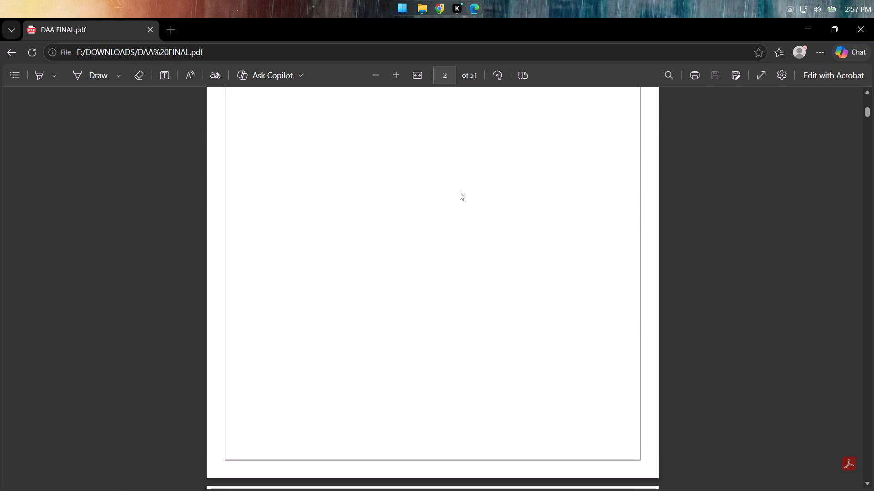
pyautogui.scroll(-3, 460, 192)
pyautogui.scroll(-3, 407, 158)
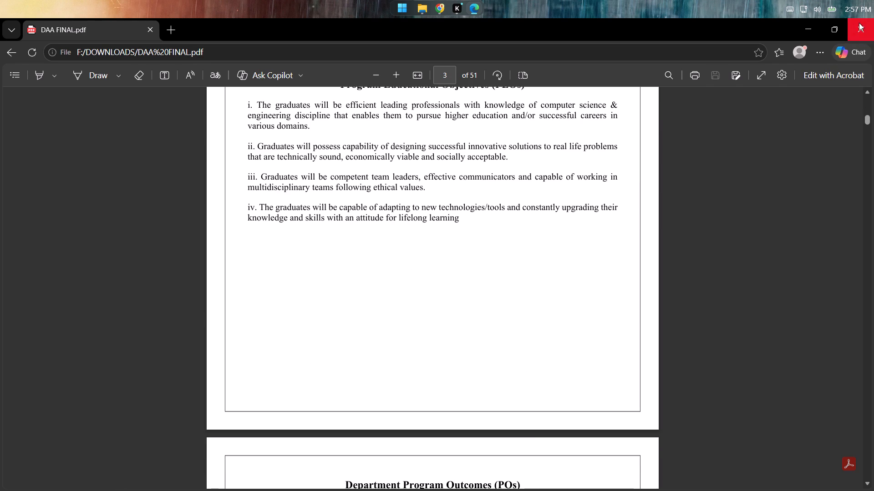
pyautogui.click(859, 28)
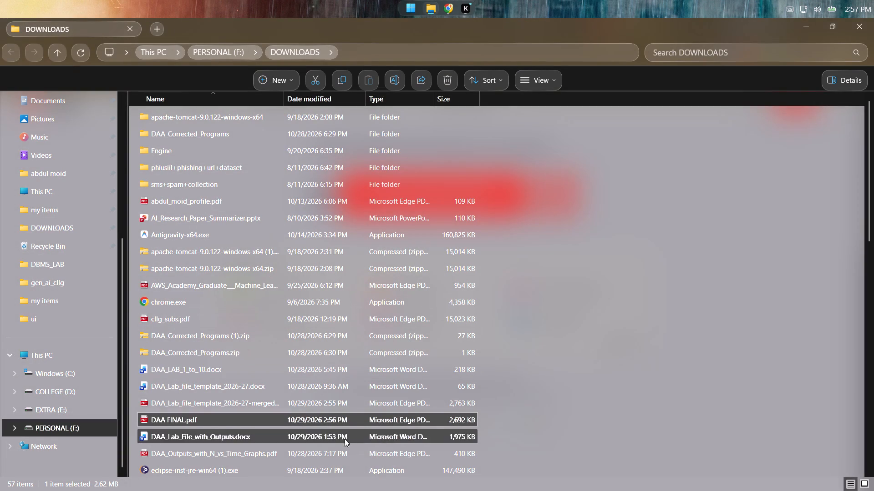
# Reopen DAA FINAL.pdf, check the code pages of Experiment 1 for layout and blank space, and close it.
pyautogui.click(346, 421)
pyautogui.click(346, 424)
pyautogui.doubleClick(352, 419)
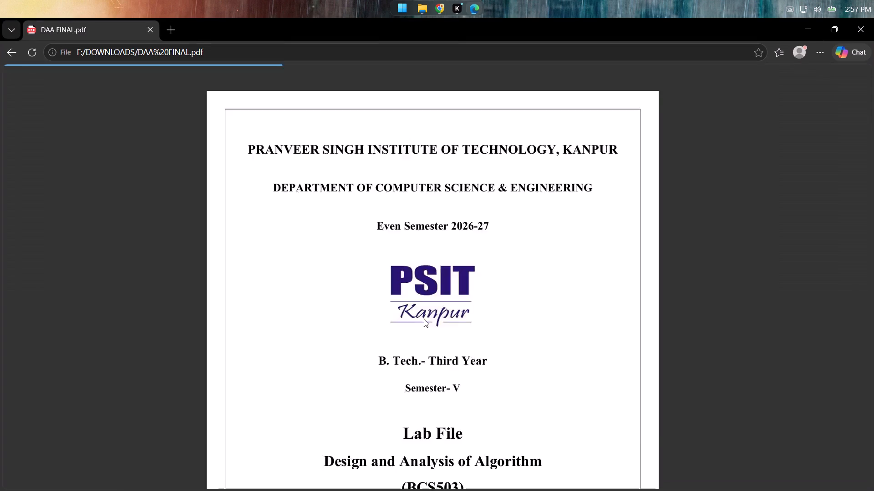
pyautogui.scroll(-20, 424, 319)
pyautogui.scroll(-17, 424, 319)
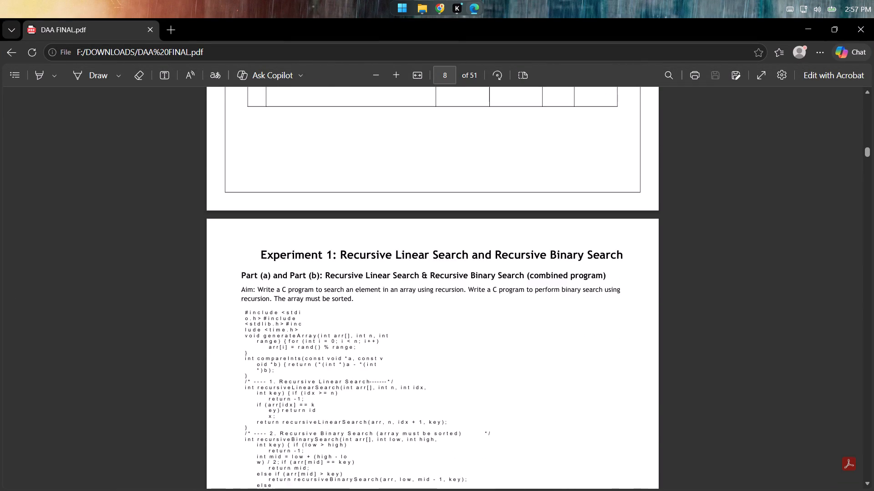
pyautogui.scroll(-6, 449, 271)
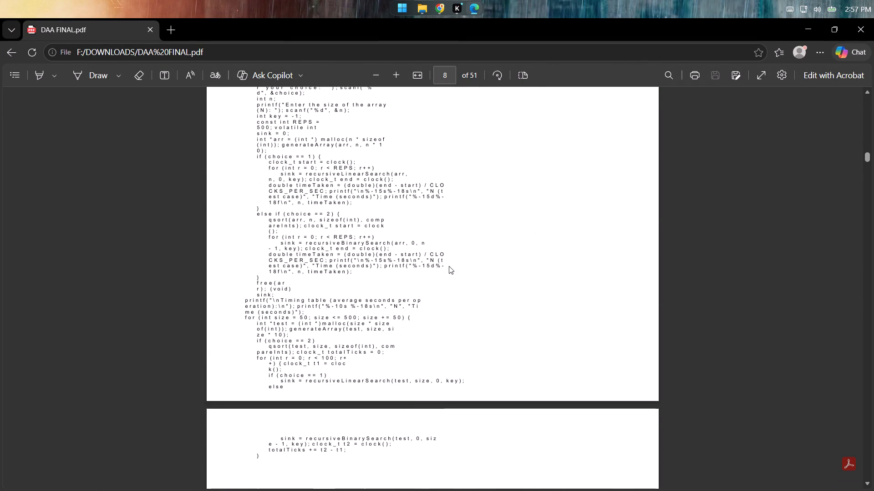
pyautogui.scroll(-8, 450, 277)
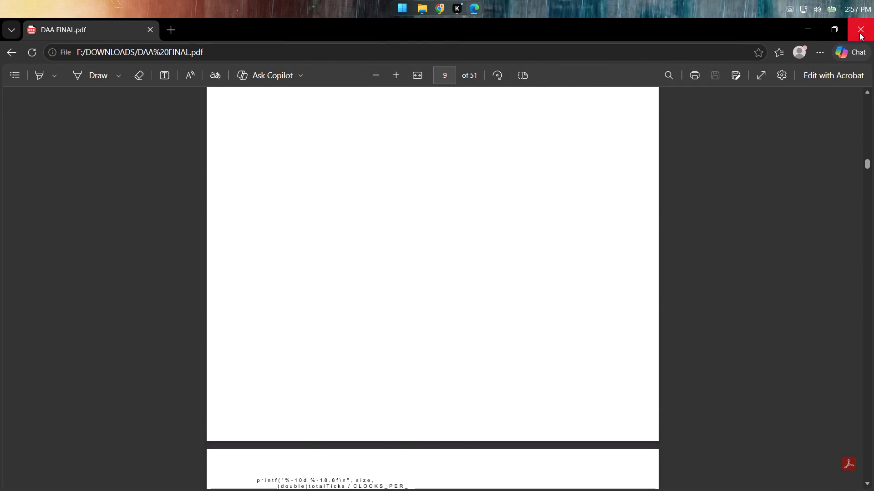
pyautogui.click(859, 33)
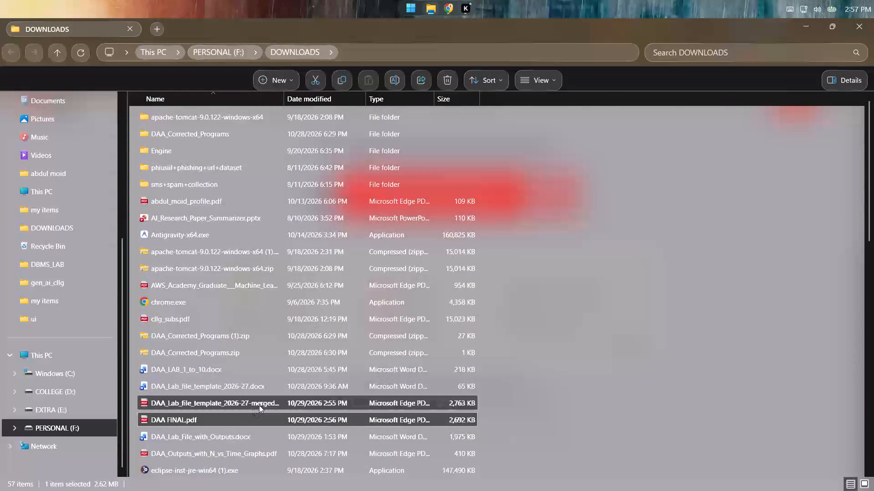
# Permanently delete the merged PDF DAA_Lab_file_template_2026-27-merged from the DOWNLOADS folder.
pyautogui.click(263, 406)
pyautogui.hotkey('shift', 'Delete')
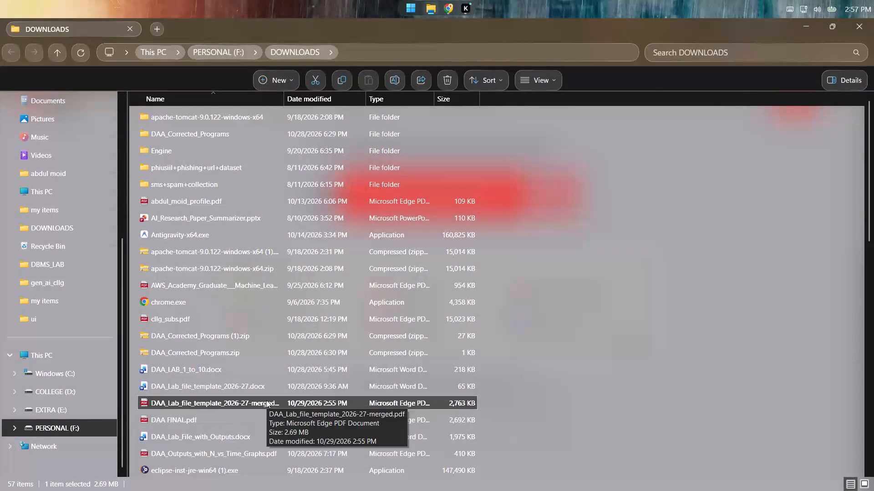
pyautogui.press('Return')
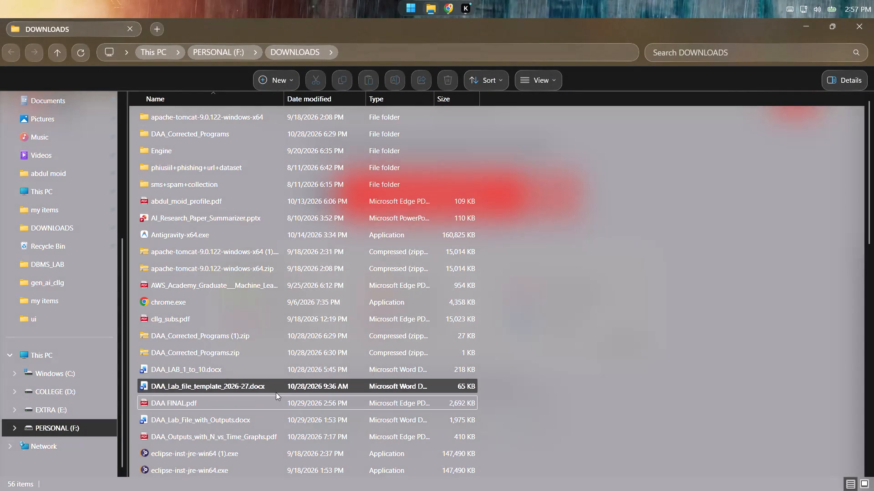
# Open DAA_Lab_file_template_2026-27.docx to look at its cover page, and close it.
pyautogui.click(279, 393)
pyautogui.click(283, 388)
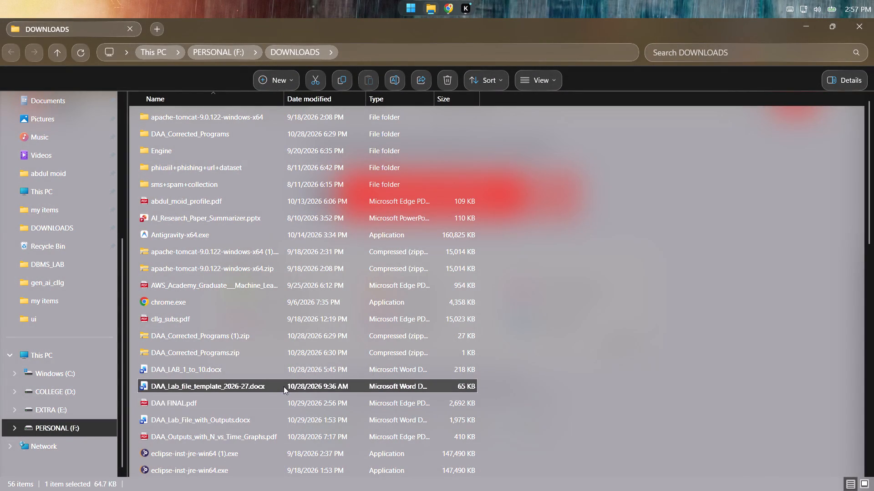
pyautogui.rightClick(284, 386)
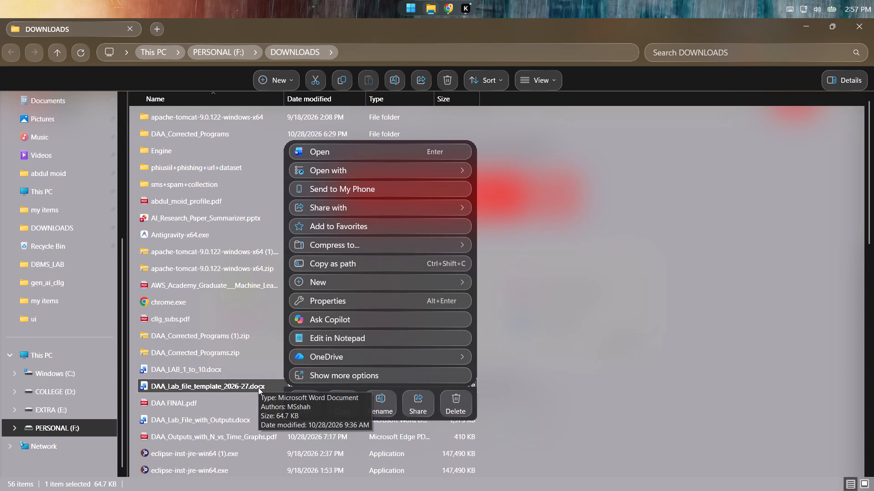
pyautogui.click(258, 387)
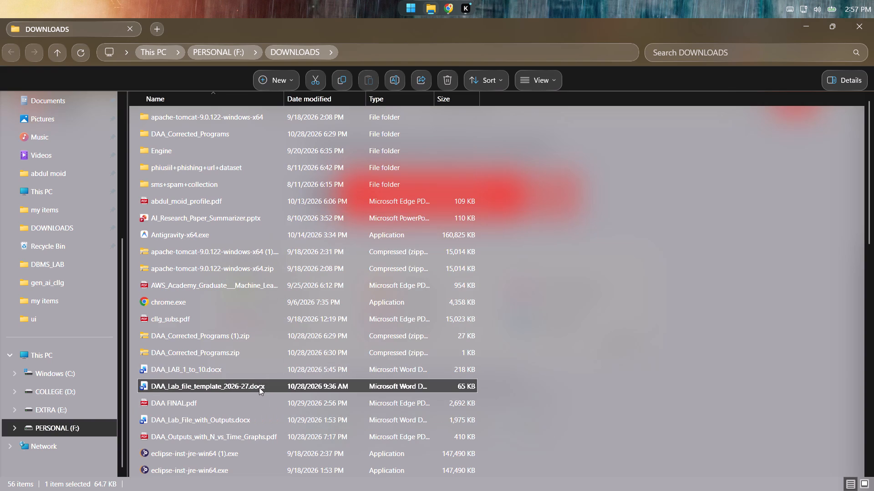
pyautogui.doubleClick(259, 387)
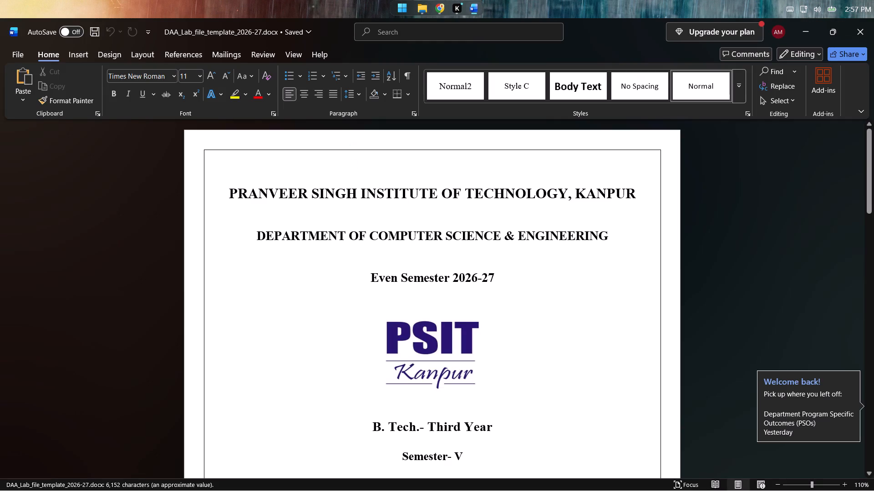
pyautogui.scroll(-20, 445, 217)
pyautogui.click(865, 25)
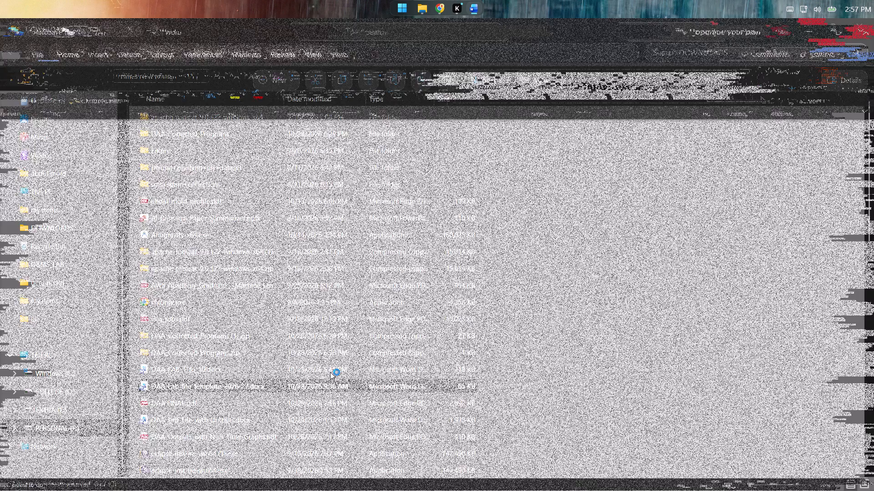
# Open DAA_Lab_File_with_Outputs.docx, dismiss the Office support notice and go to the submission details on the cover page.
pyautogui.doubleClick(259, 417)
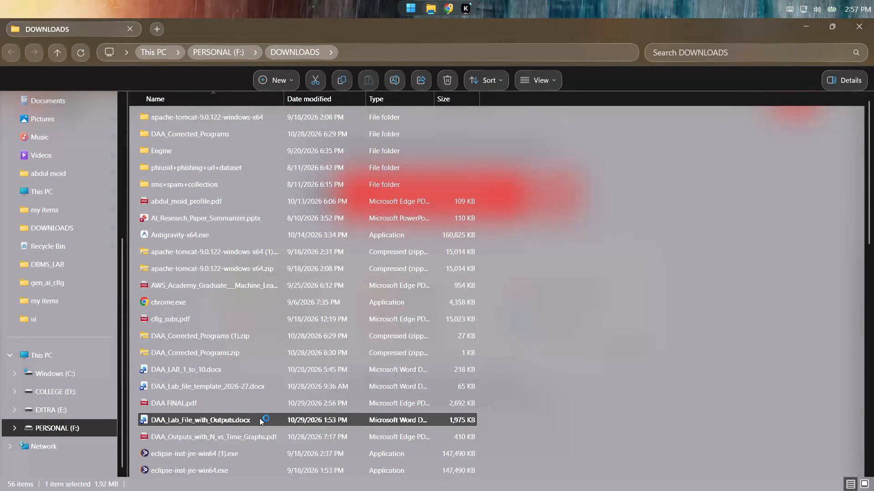
pyautogui.scroll(-2, 395, 373)
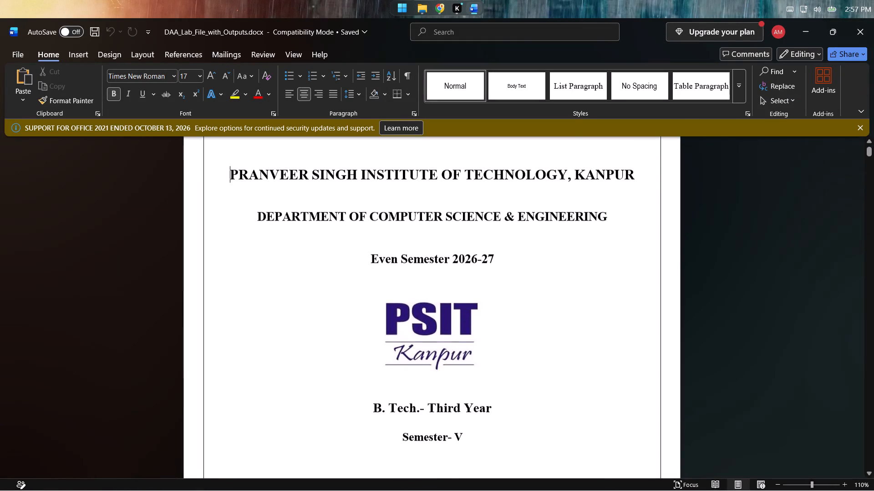
pyautogui.scroll(-1, 446, 377)
pyautogui.click(859, 127)
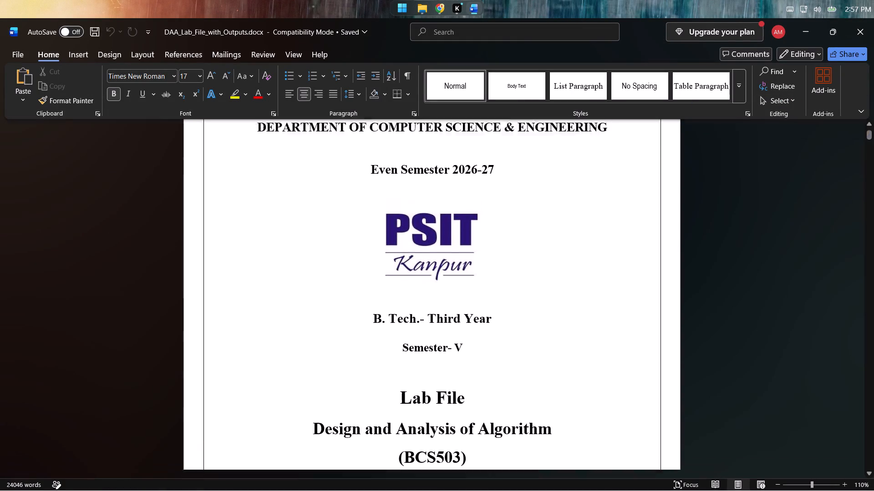
pyautogui.scroll(-7, 529, 344)
# Delete the cover page text backward from the Section line, through the submission details and (BCS503), into the Design and Analysis of Algorithm title.
pyautogui.click(613, 294)
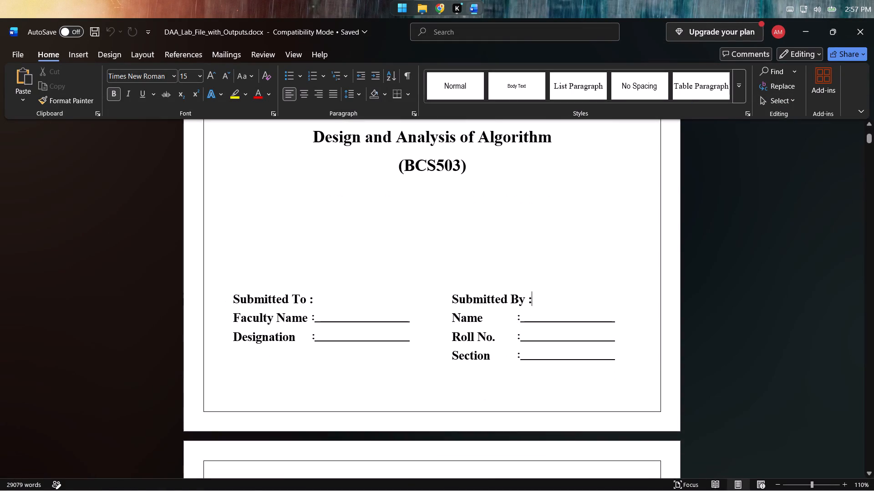
pyautogui.click(677, 423)
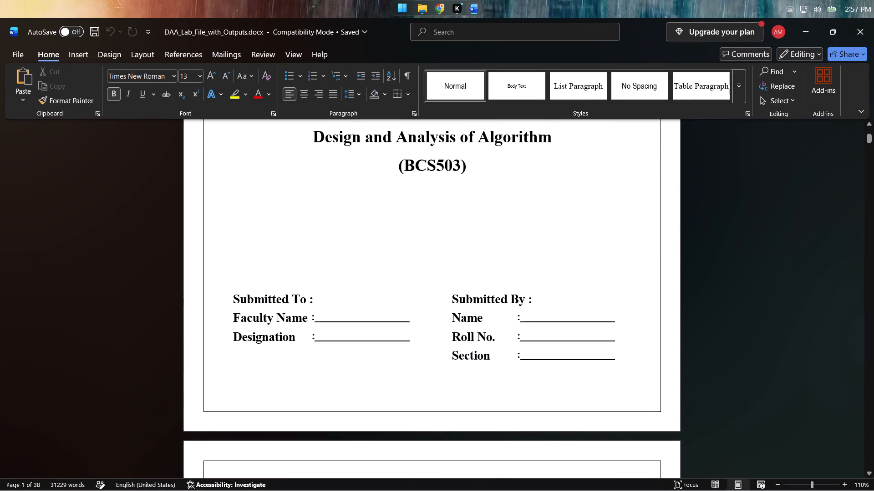
pyautogui.click(681, 423)
pyautogui.click(681, 340)
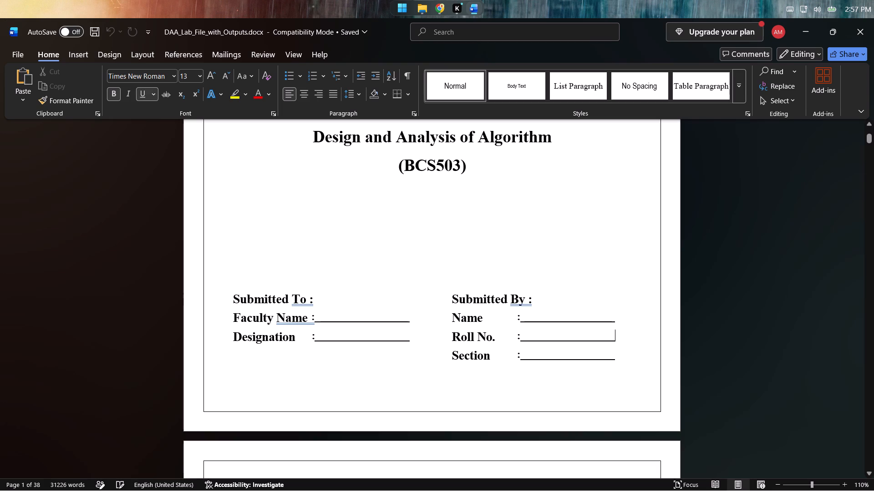
pyautogui.click(650, 367)
pyautogui.press('BackSpace')
pyautogui.press('BackSpace')
pyautogui.press('BackSpace')
pyautogui.press('BackSpace')
pyautogui.press('BackSpace')
pyautogui.press('BackSpace')
pyautogui.press('BackSpace')
pyautogui.press('BackSpace')
pyautogui.press('BackSpace')
pyautogui.press('BackSpace')
pyautogui.press('BackSpace')
pyautogui.press('BackSpace')
pyautogui.press('BackSpace')
pyautogui.press('BackSpace')
pyautogui.press('BackSpace')
pyautogui.press('BackSpace')
pyautogui.press('BackSpace')
pyautogui.press('BackSpace')
pyautogui.press('BackSpace')
pyautogui.press('BackSpace')
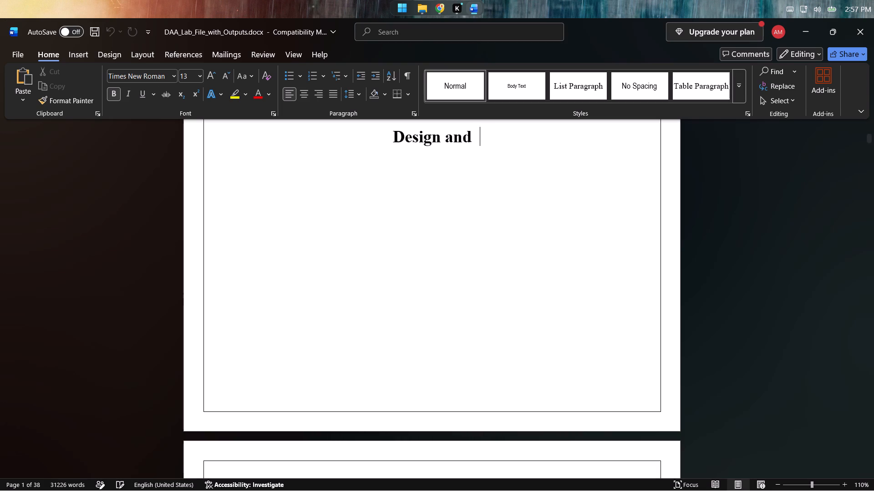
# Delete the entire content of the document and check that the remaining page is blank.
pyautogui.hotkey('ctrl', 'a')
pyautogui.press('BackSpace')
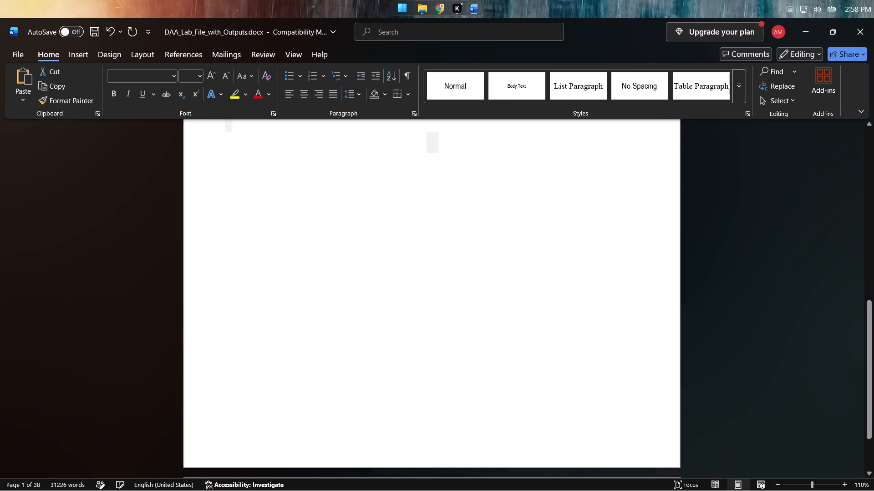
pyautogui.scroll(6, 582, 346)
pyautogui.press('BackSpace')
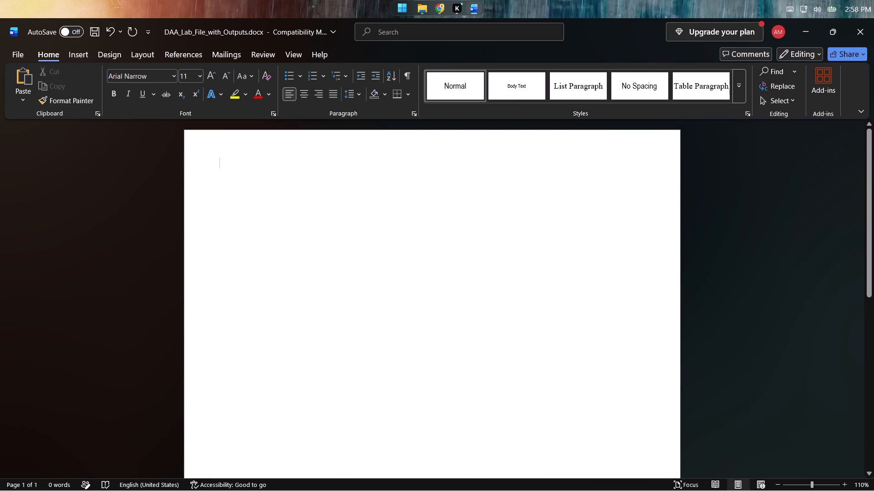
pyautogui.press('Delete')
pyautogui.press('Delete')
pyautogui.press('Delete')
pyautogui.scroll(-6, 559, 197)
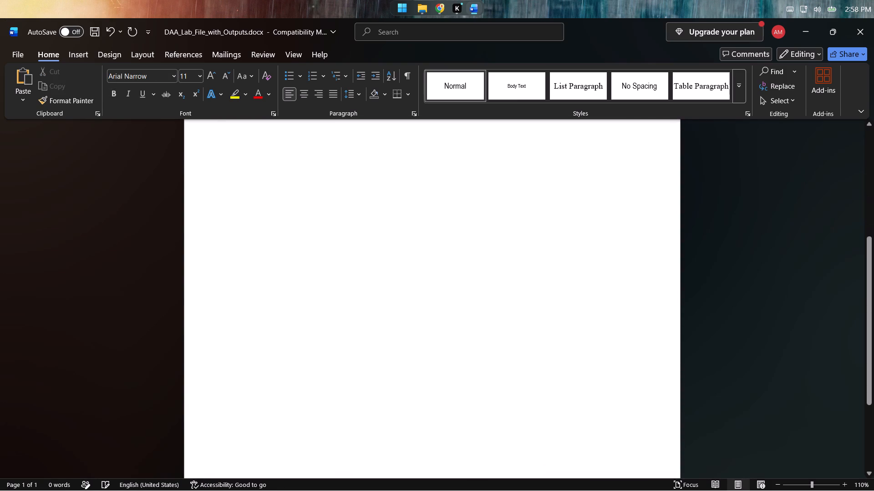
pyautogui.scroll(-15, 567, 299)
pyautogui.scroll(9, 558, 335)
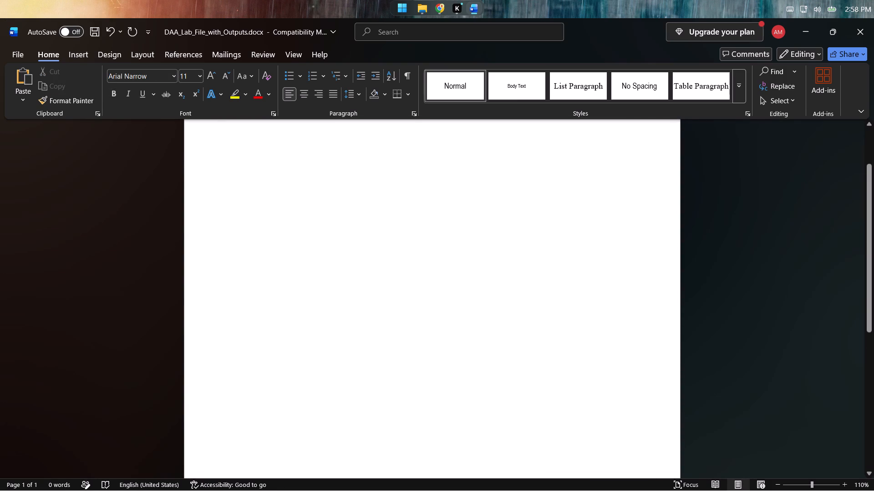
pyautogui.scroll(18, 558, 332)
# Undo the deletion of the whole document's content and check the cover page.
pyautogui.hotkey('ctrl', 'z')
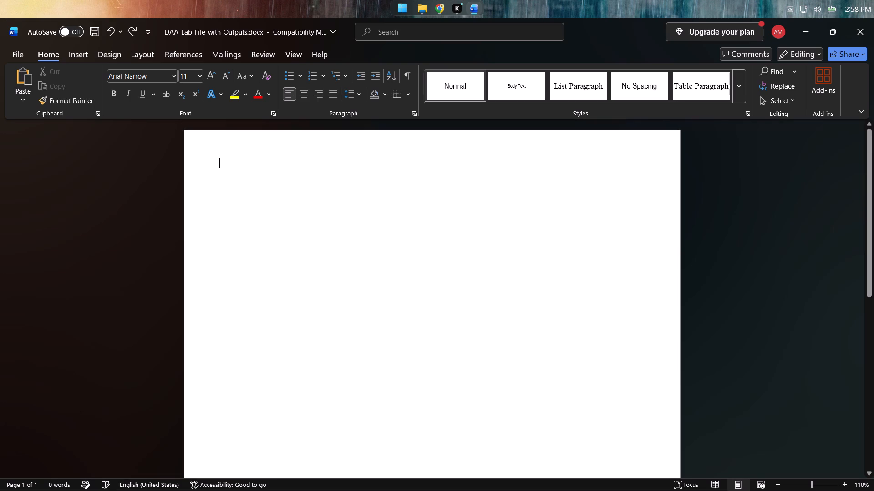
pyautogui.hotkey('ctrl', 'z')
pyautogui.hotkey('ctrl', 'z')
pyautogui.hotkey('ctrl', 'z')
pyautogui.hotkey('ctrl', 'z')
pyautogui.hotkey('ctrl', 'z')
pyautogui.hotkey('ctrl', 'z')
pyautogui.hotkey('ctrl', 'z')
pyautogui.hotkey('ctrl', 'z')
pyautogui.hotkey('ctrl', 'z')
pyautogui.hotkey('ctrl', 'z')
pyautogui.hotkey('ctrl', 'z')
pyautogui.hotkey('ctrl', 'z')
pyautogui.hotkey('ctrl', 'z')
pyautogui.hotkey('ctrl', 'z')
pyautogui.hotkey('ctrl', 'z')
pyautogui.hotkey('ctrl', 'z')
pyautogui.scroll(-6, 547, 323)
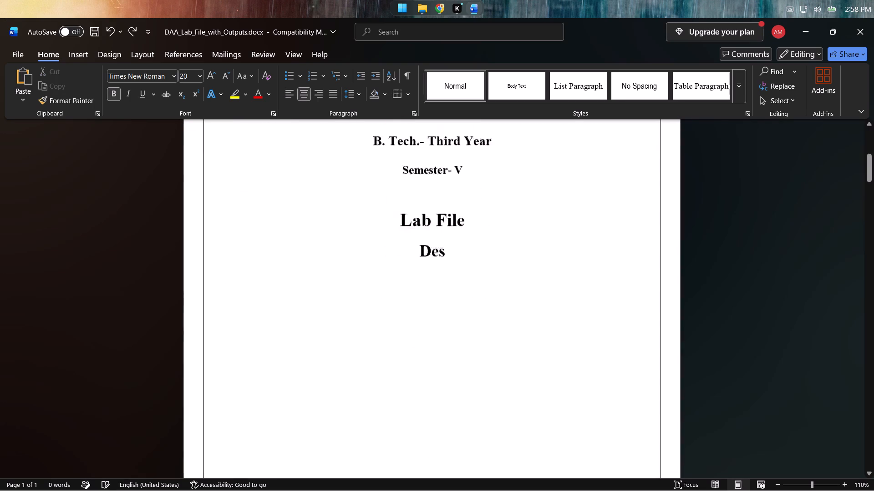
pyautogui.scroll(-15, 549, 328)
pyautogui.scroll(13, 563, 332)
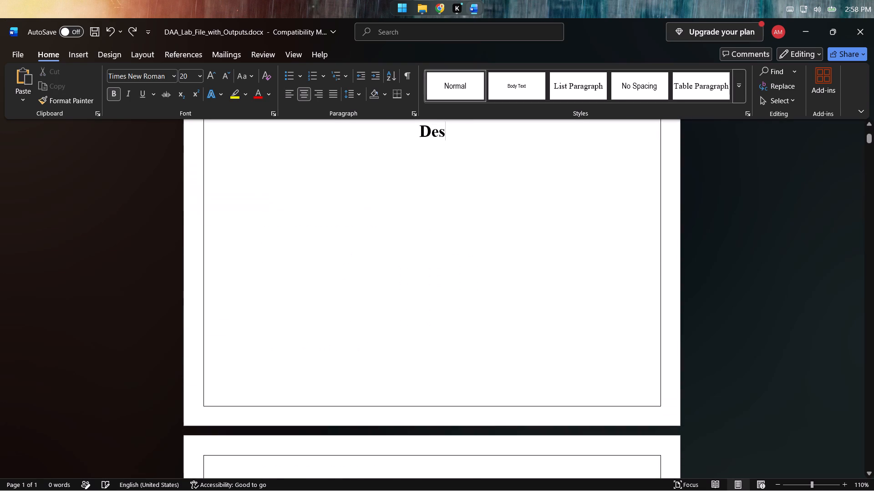
# Delete the cover page content, from the institute name and PSIT logo down to the partial subject title "Des".
pyautogui.click(493, 256)
pyautogui.hotkey('ctrl', 'a')
pyautogui.hotkey('ctrl', 'a')
pyautogui.keyDown('ctrl'); pyautogui.scroll(-1, 522, 314); pyautogui.keyUp('ctrl')
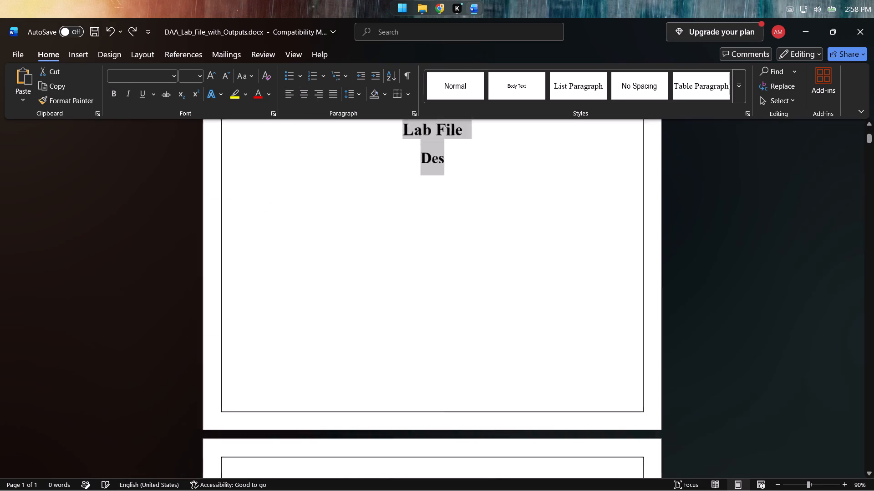
pyautogui.keyDown('ctrl'); pyautogui.scroll(-3, 524, 319); pyautogui.keyUp('ctrl')
pyautogui.scroll(-5, 529, 308)
pyautogui.click(478, 199)
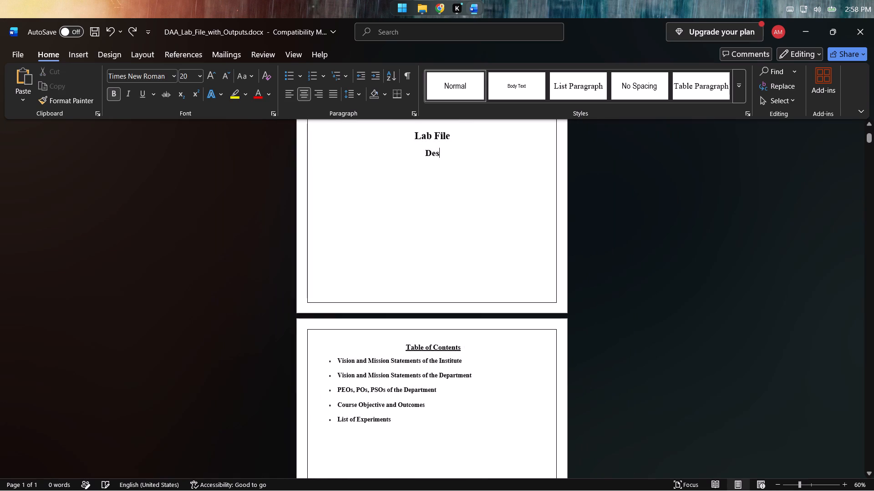
pyautogui.hotkey('ctrl', 'a')
pyautogui.moveTo(482, 198); pyautogui.dragTo(487, 209)
pyautogui.scroll(5, 456, 188)
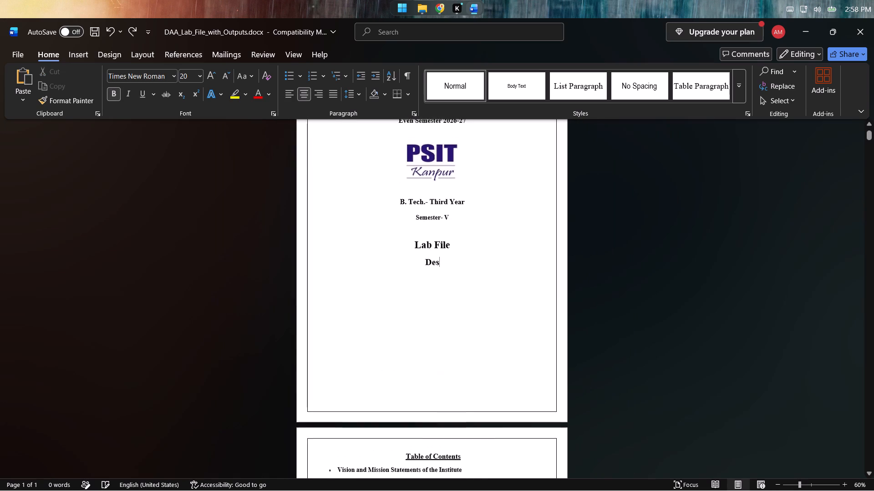
pyautogui.scroll(4, 460, 195)
pyautogui.moveTo(443, 351); pyautogui.dragTo(254, 129)
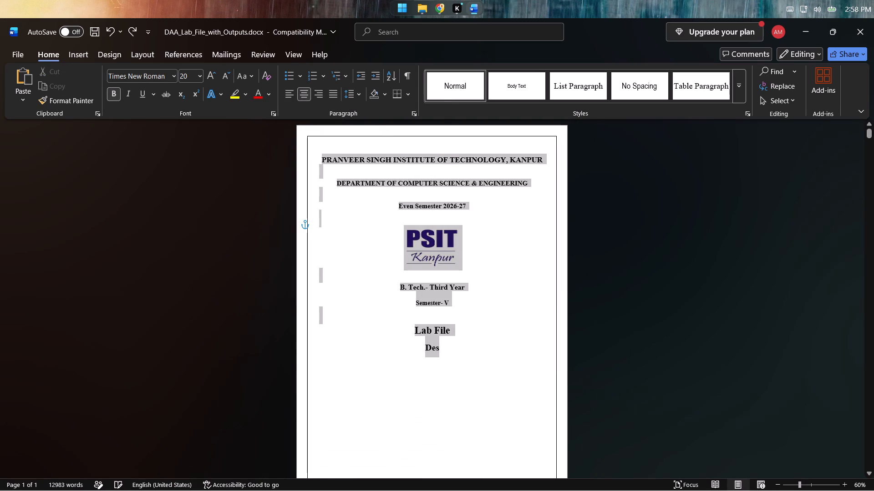
pyautogui.moveTo(254, 129); pyautogui.dragTo(255, 129)
pyautogui.press('BackSpace')
# Delete the Table of Contents through the Department Vision Statement heading, and clear leftover space at the document's start.
pyautogui.scroll(2, 412, 167)
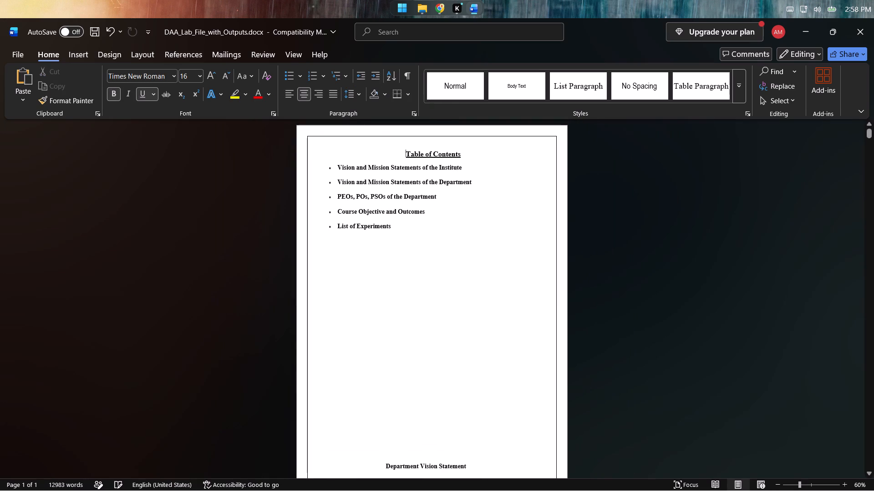
pyautogui.moveTo(480, 466); pyautogui.dragTo(249, 115)
pyautogui.press('BackSpace')
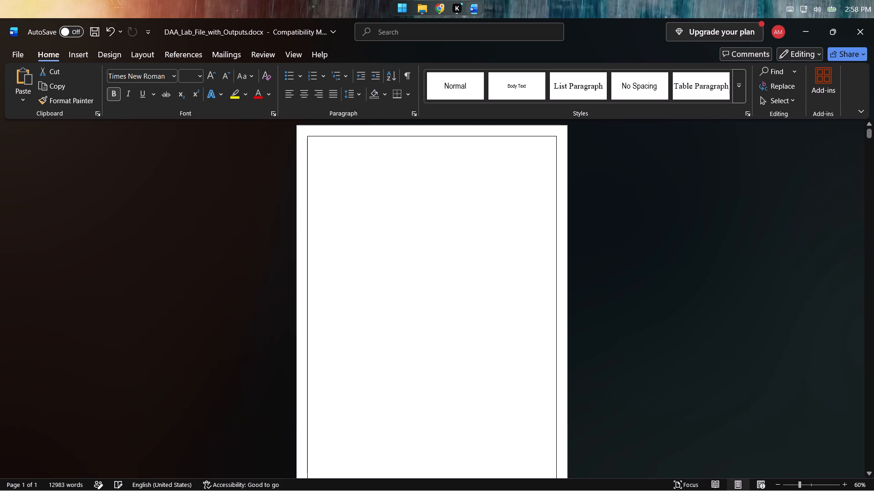
pyautogui.scroll(-4, 467, 201)
pyautogui.scroll(1, 462, 261)
pyautogui.scroll(-6, 457, 264)
pyautogui.moveTo(457, 268); pyautogui.dragTo(357, 127)
pyautogui.press('BackSpace')
pyautogui.scroll(4, 460, 252)
pyautogui.click(323, 130)
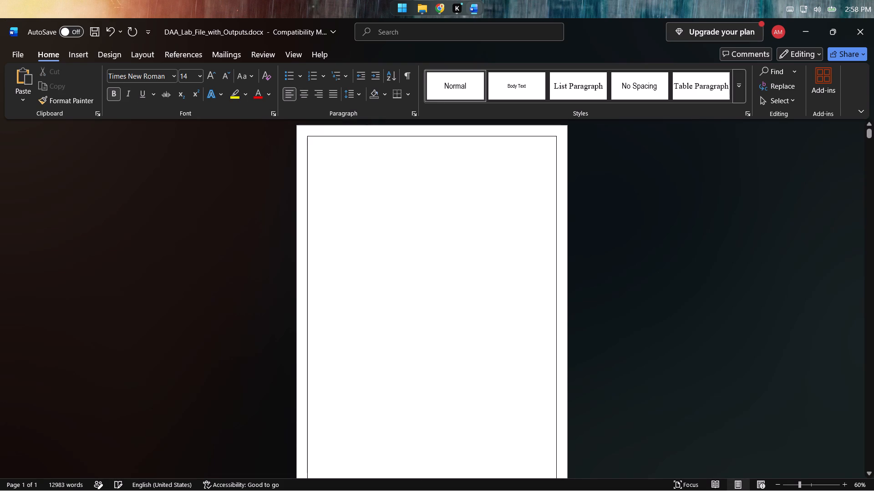
pyautogui.click(329, 161)
pyautogui.click(328, 143)
pyautogui.press('BackSpace')
# Delete the department vision text, mission statements, Program Educational Objectives and the Program Outcomes heading with its intro line.
pyautogui.scroll(-17, 420, 178)
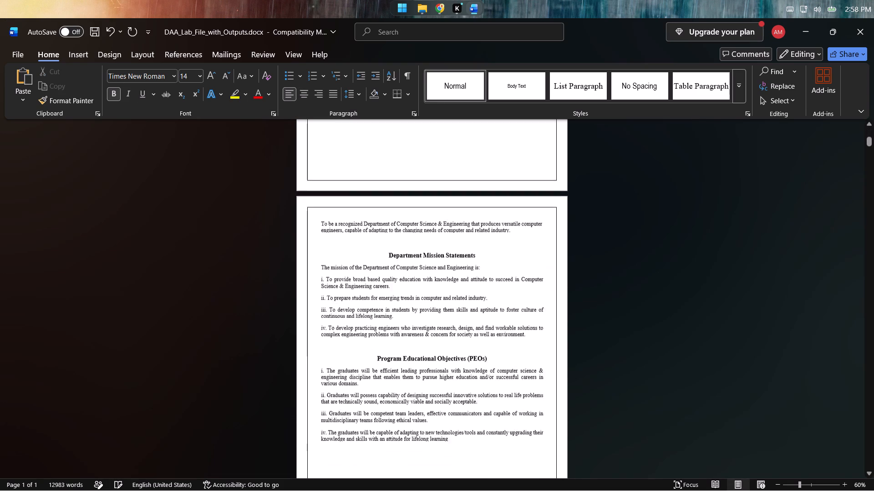
pyautogui.scroll(-5, 438, 199)
pyautogui.moveTo(497, 393); pyautogui.dragTo(223, 128)
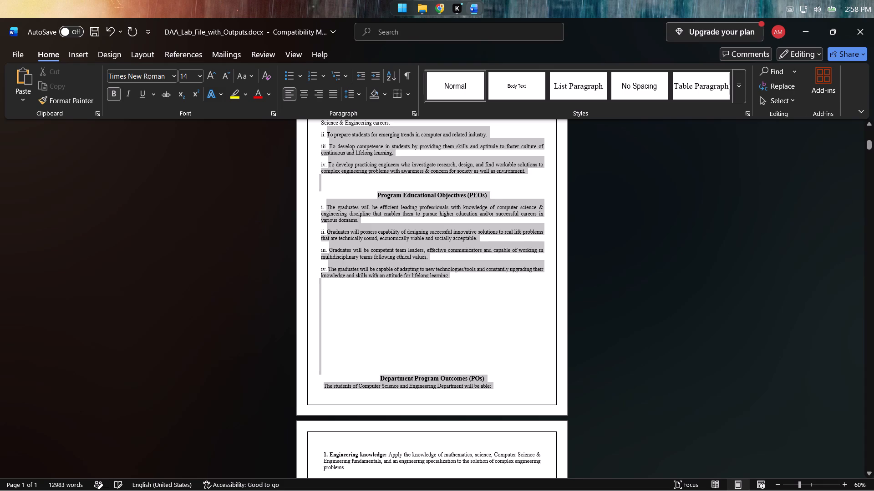
pyautogui.moveTo(223, 128); pyautogui.dragTo(236, 105)
pyautogui.press('BackSpace')
# Delete the twelve numbered program outcomes together with the Department Program Specific Outcomes (PSOs) heading.
pyautogui.scroll(-5, 473, 230)
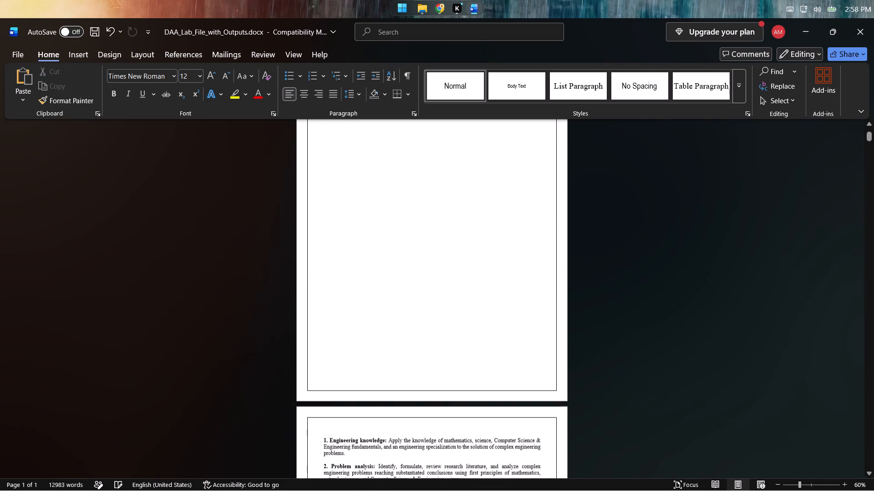
pyautogui.scroll(-6, 475, 224)
pyautogui.scroll(-10, 399, 349)
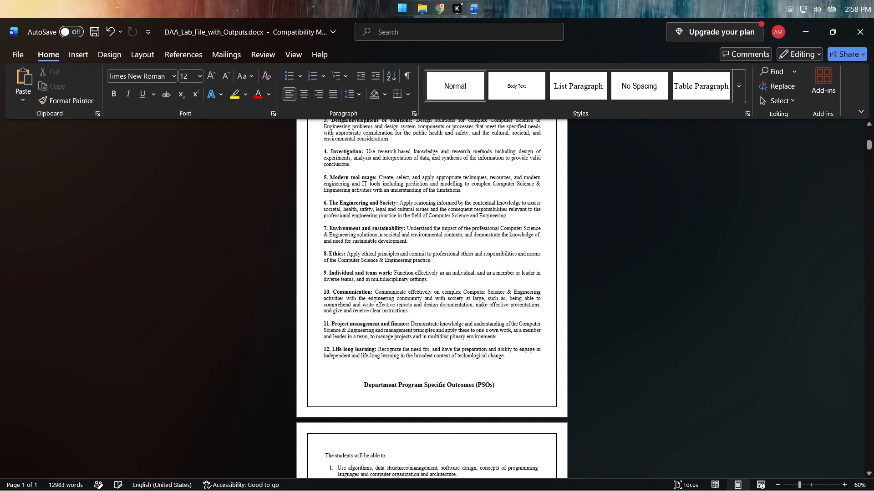
pyautogui.moveTo(496, 389); pyautogui.dragTo(269, 101)
pyautogui.press('BackSpace')
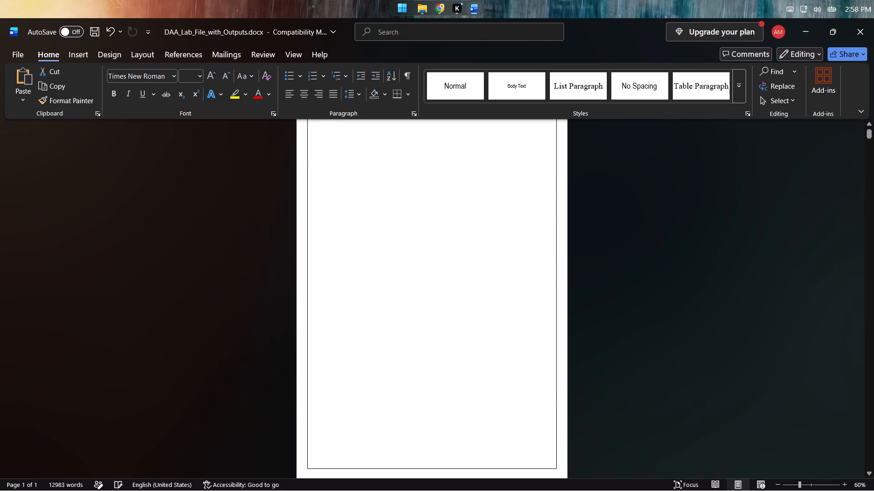
# Delete the program specific outcomes text and the Course Outcomes section with both of its tables.
pyautogui.scroll(-11, 436, 253)
pyautogui.scroll(-2, 418, 337)
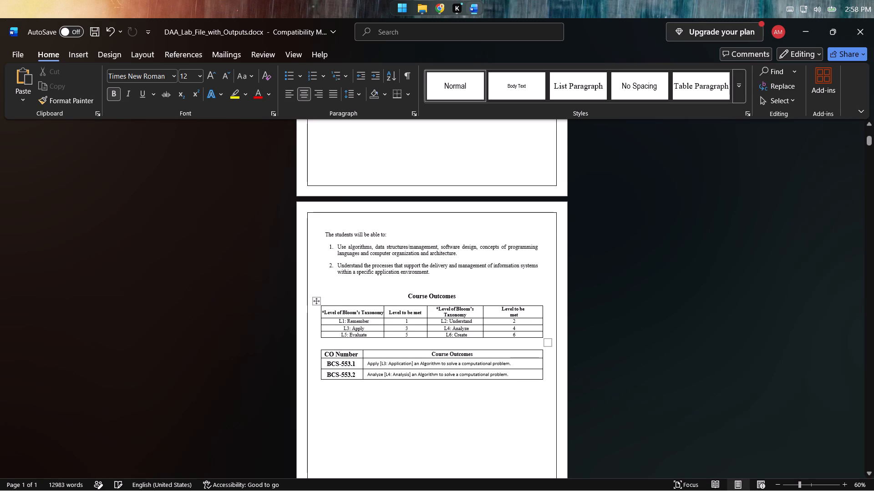
pyautogui.moveTo(543, 379); pyautogui.dragTo(233, 182)
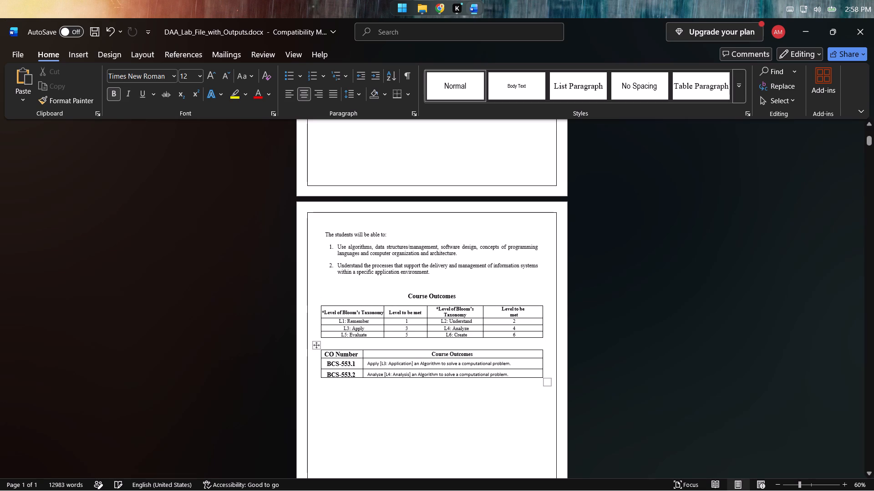
pyautogui.moveTo(508, 450); pyautogui.dragTo(310, 185)
pyautogui.press('BackSpace')
pyautogui.scroll(-3, 435, 245)
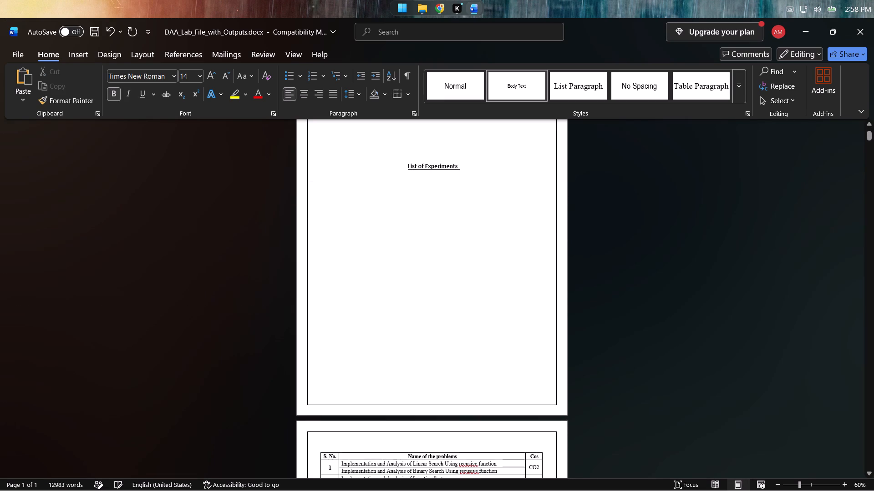
# Delete the List of Experiments heading and the table of ten experiment problems with their Cos column.
pyautogui.moveTo(494, 163); pyautogui.dragTo(323, 137)
pyautogui.press('BackSpace')
pyautogui.press('BackSpace')
pyautogui.scroll(3, 483, 184)
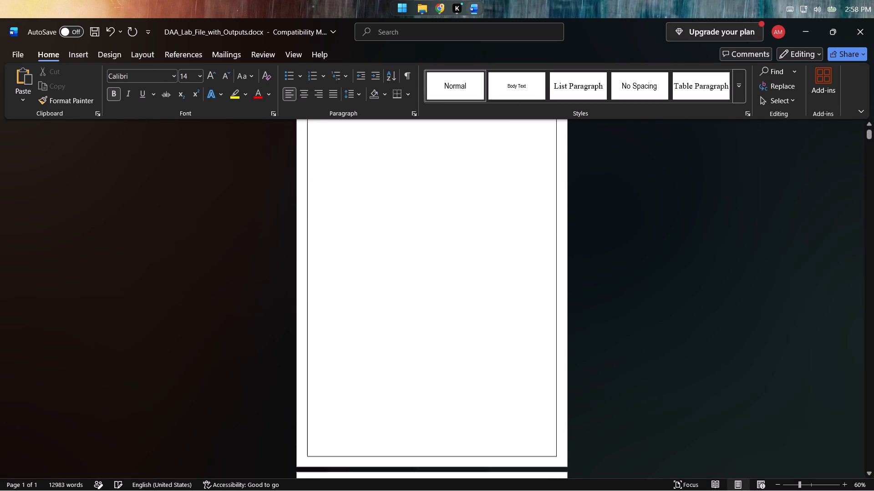
pyautogui.scroll(2, 466, 194)
pyautogui.scroll(4, 448, 162)
pyautogui.scroll(-17, 451, 200)
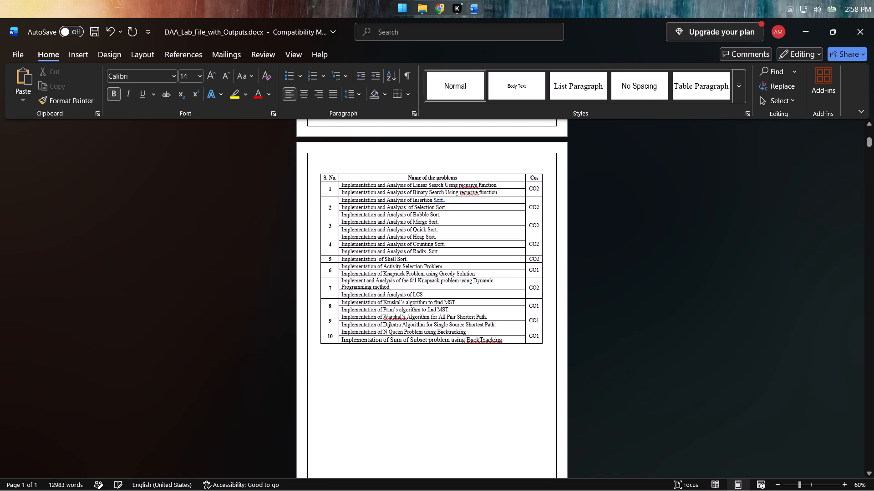
pyautogui.moveTo(550, 373); pyautogui.dragTo(217, 149)
pyautogui.press('BackSpace')
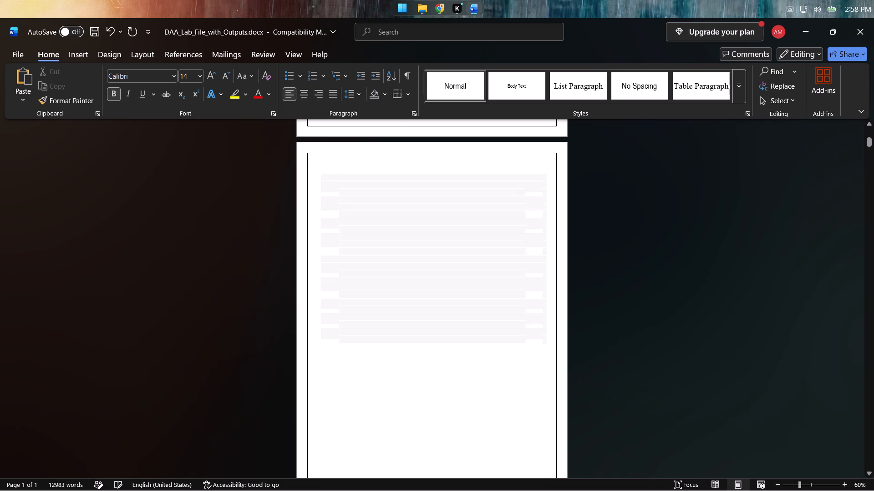
pyautogui.press('BackSpace')
# Delete the INDEX heading with its ten-row table, and clear leftover blank space before Experiment 1.
pyautogui.scroll(-18, 577, 229)
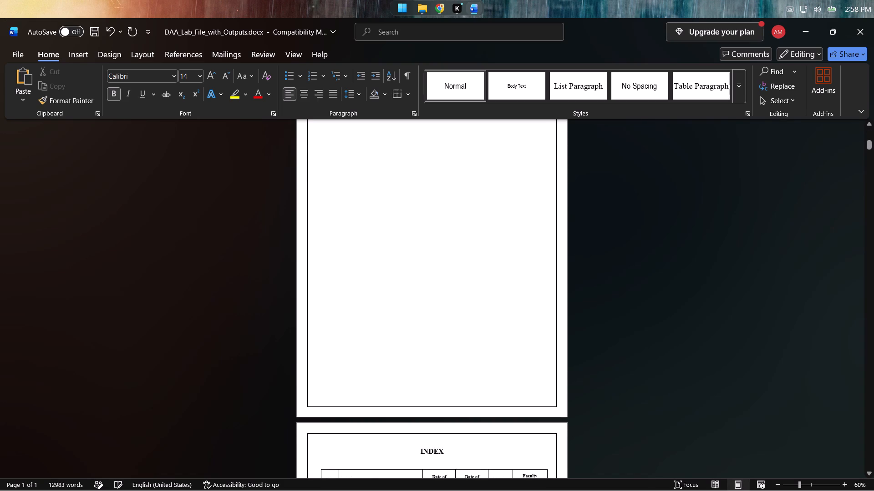
pyautogui.scroll(-20, 438, 369)
pyautogui.scroll(-2, 438, 369)
pyautogui.moveTo(509, 275); pyautogui.dragTo(373, 197)
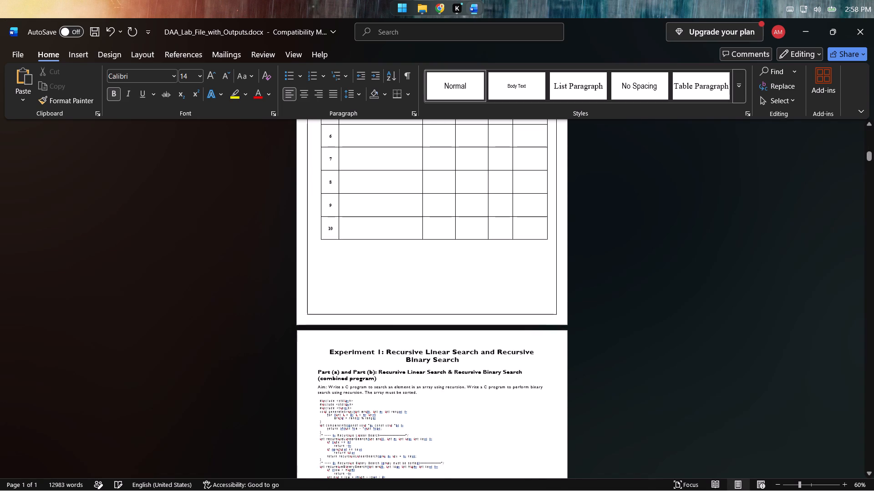
pyautogui.moveTo(373, 197); pyautogui.dragTo(151, 1)
pyautogui.press('BackSpace')
pyautogui.scroll(-12, 417, 227)
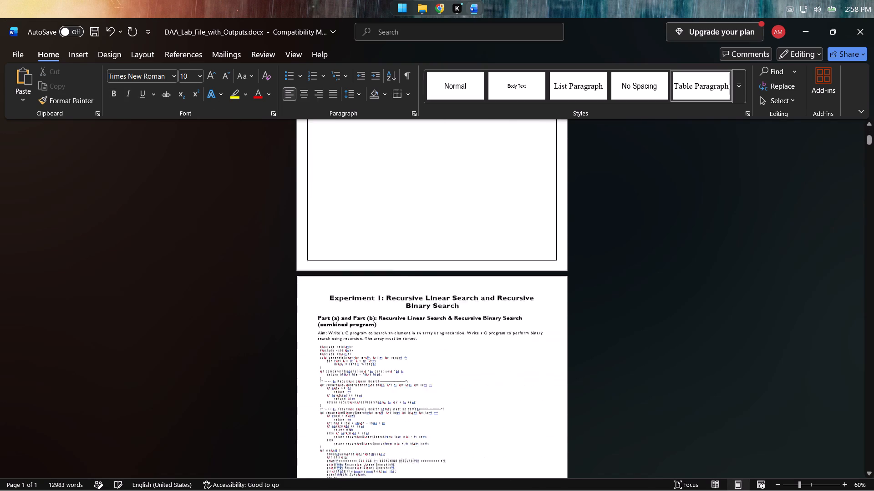
pyautogui.click(417, 173)
pyautogui.press('BackSpace')
pyautogui.press('BackSpace')
pyautogui.press('BackSpace')
pyautogui.scroll(4, 412, 173)
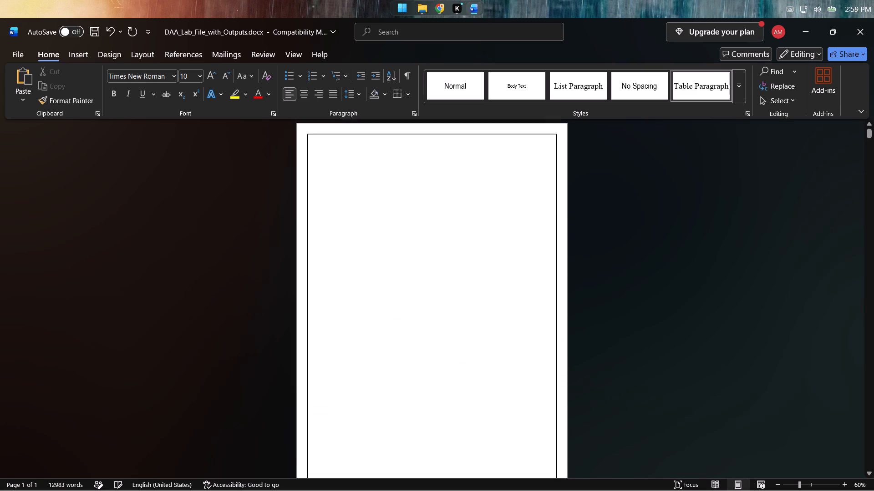
pyautogui.scroll(1, 409, 173)
pyautogui.scroll(-17, 404, 175)
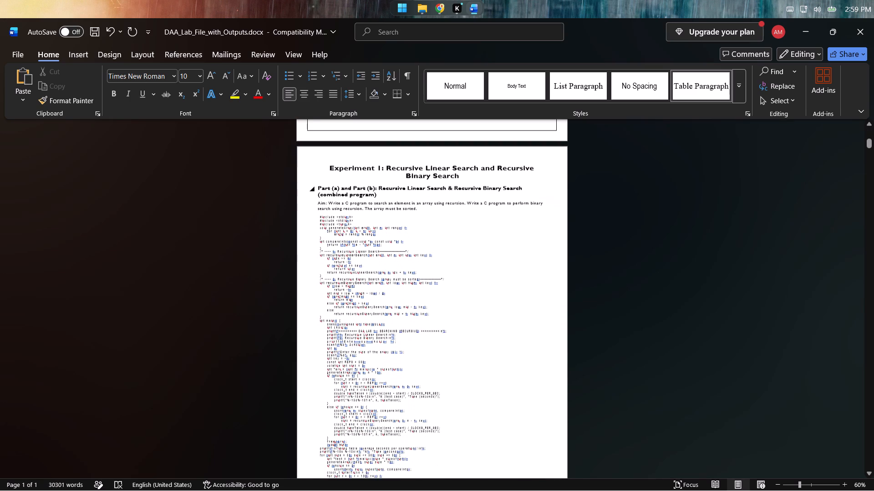
# Save the trimmed document as a PDF, DAA_Lab_File_with_Outputs.pdf, in the user's Downloads folder.
pyautogui.scroll(-19, 377, 341)
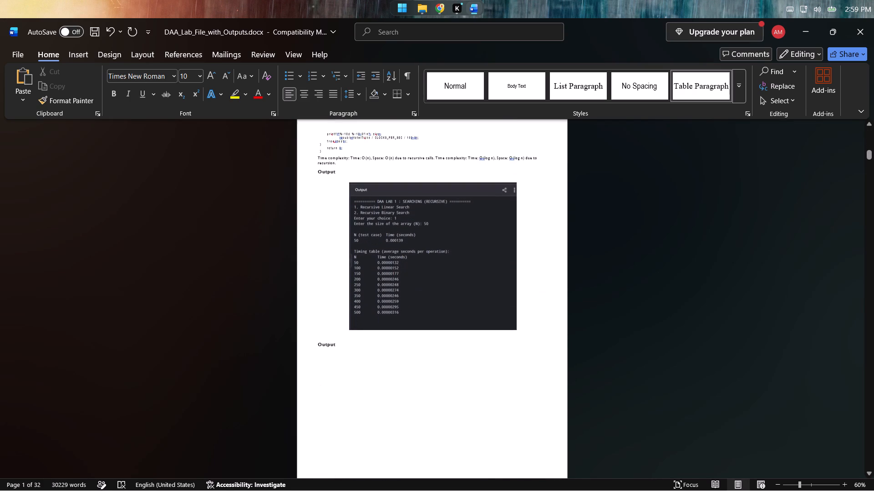
pyautogui.scroll(-9, 386, 316)
pyautogui.scroll(12, 385, 317)
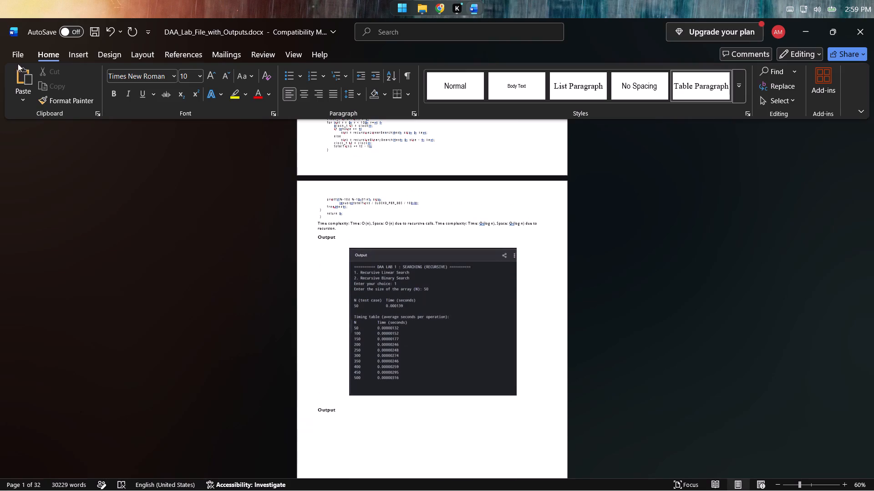
pyautogui.click(17, 52)
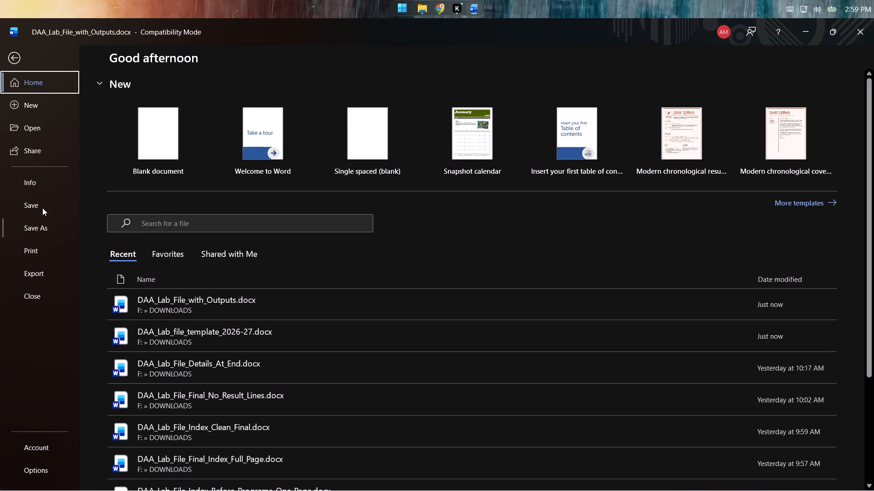
pyautogui.click(42, 230)
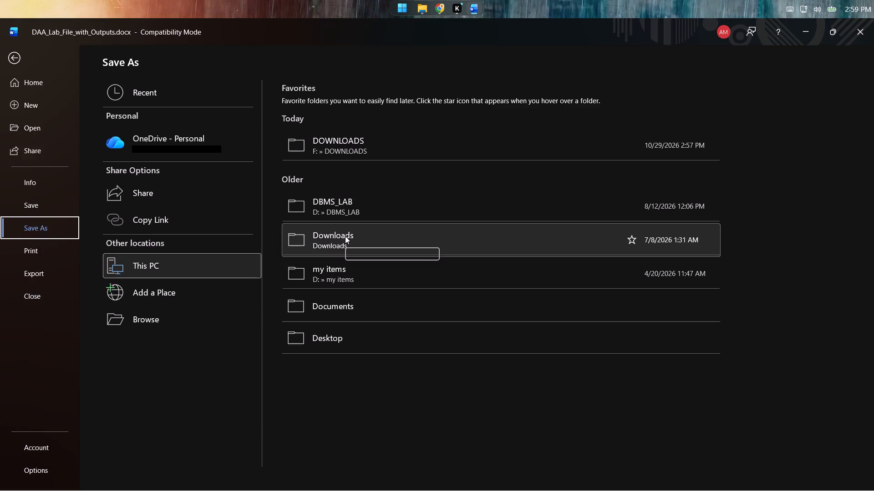
pyautogui.click(341, 237)
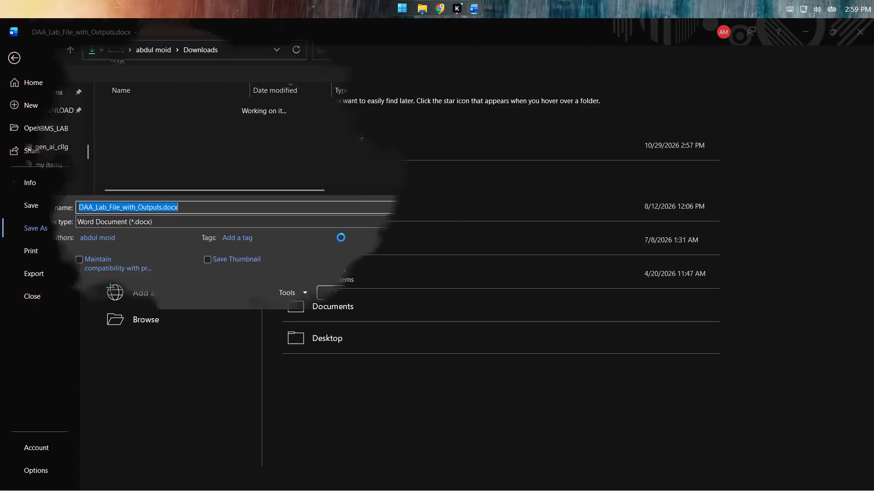
pyautogui.click(232, 227)
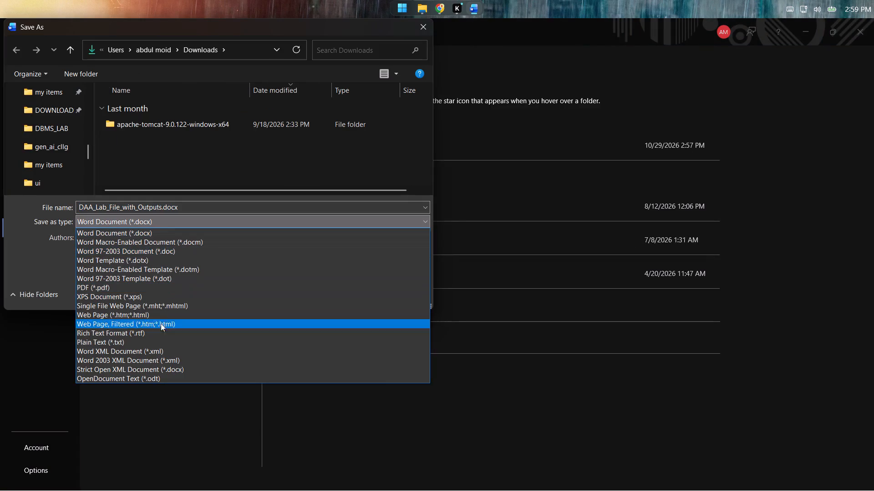
pyautogui.click(178, 289)
pyautogui.scroll(3, 46, 140)
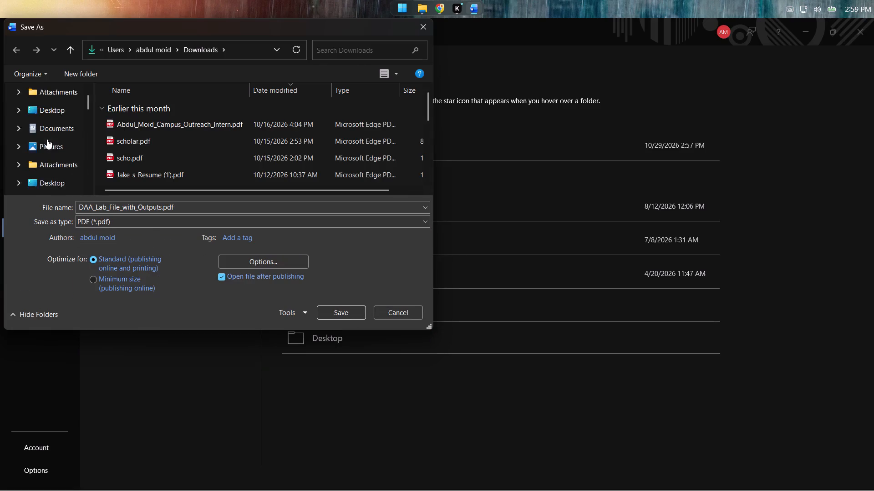
pyautogui.scroll(3, 47, 139)
pyautogui.scroll(-2, 59, 150)
pyautogui.click(62, 153)
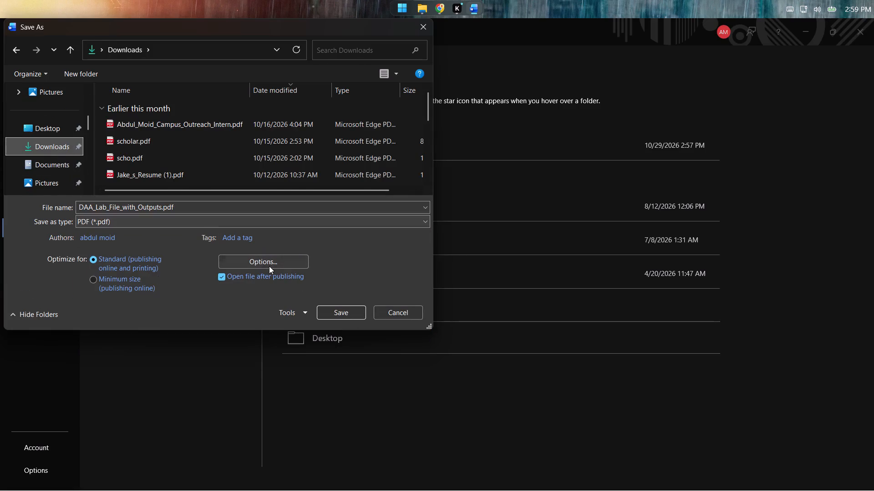
pyautogui.click(339, 312)
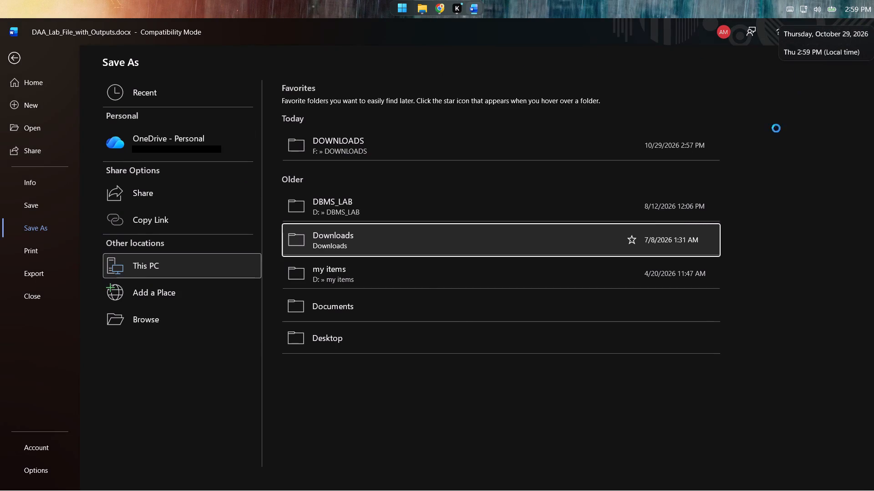
# Review the exported PDF from the first page through Experiment 2, checking the page layout, code and outputs.
pyautogui.scroll(-4, 590, 283)
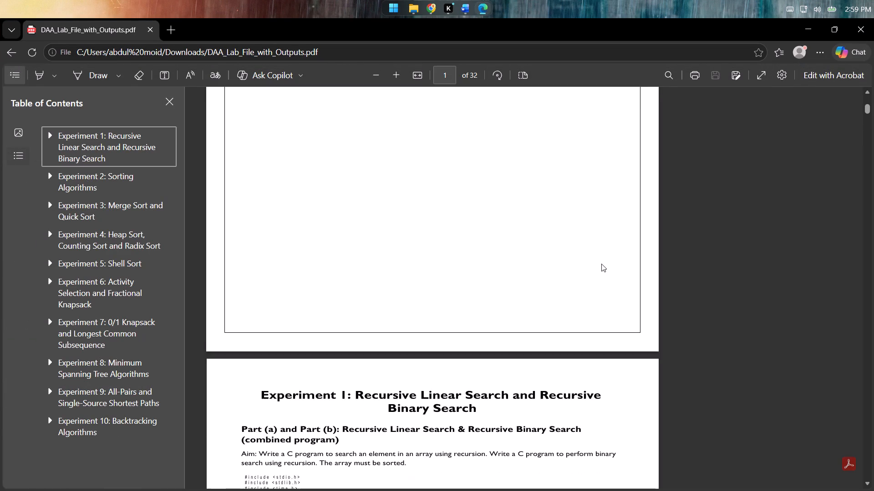
pyautogui.scroll(-13, 601, 264)
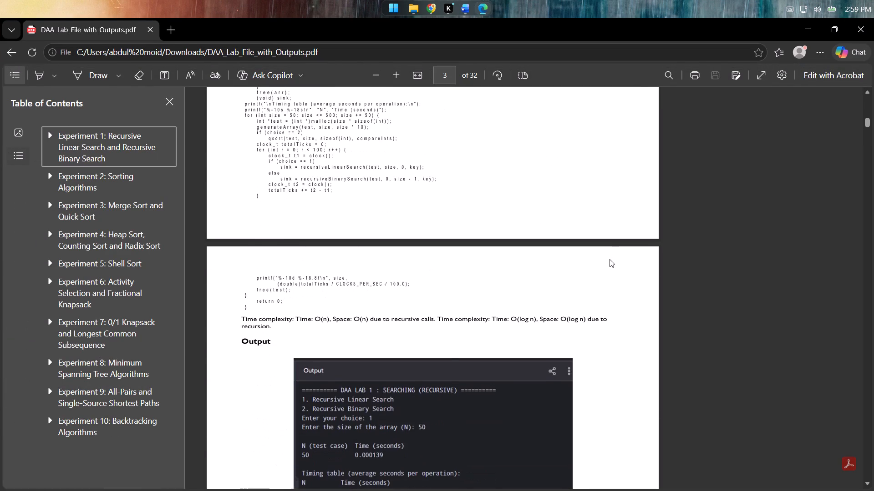
pyautogui.scroll(-18, 610, 259)
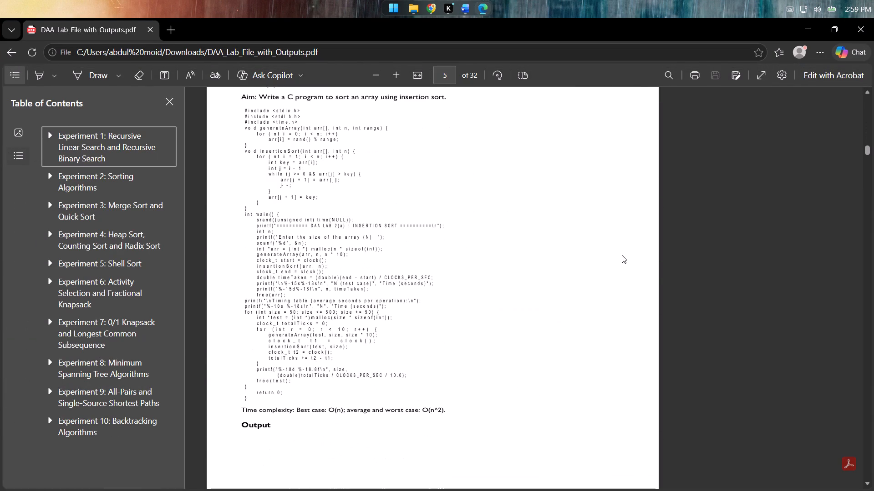
pyautogui.scroll(3, 624, 255)
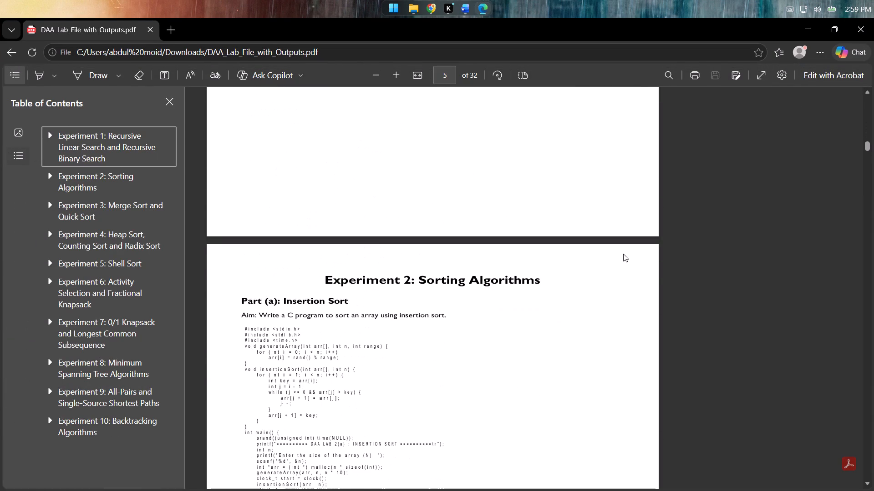
pyautogui.scroll(20, 623, 254)
pyautogui.scroll(5, 623, 254)
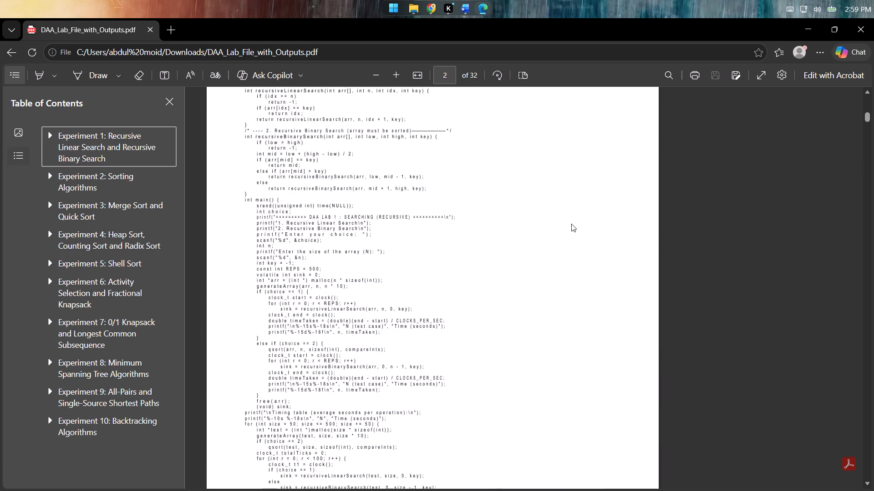
pyautogui.scroll(1, 571, 224)
pyautogui.scroll(15, 414, 213)
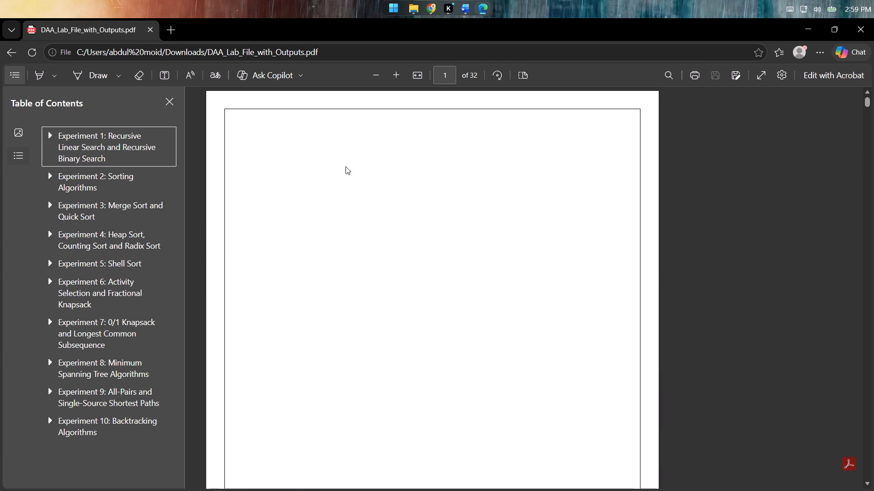
pyautogui.click(173, 33)
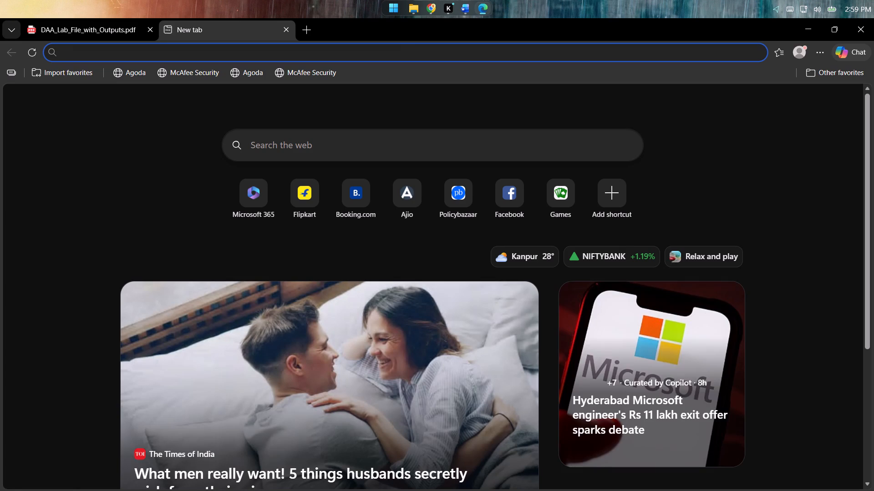
# Return to the outputs document in Word and close it, saving the changes to F: DOWNLOADS.
pyautogui.hotkey('alt', 'Tab')
pyautogui.keyDown('alt'); pyautogui.click(501, 204); pyautogui.keyUp('alt')
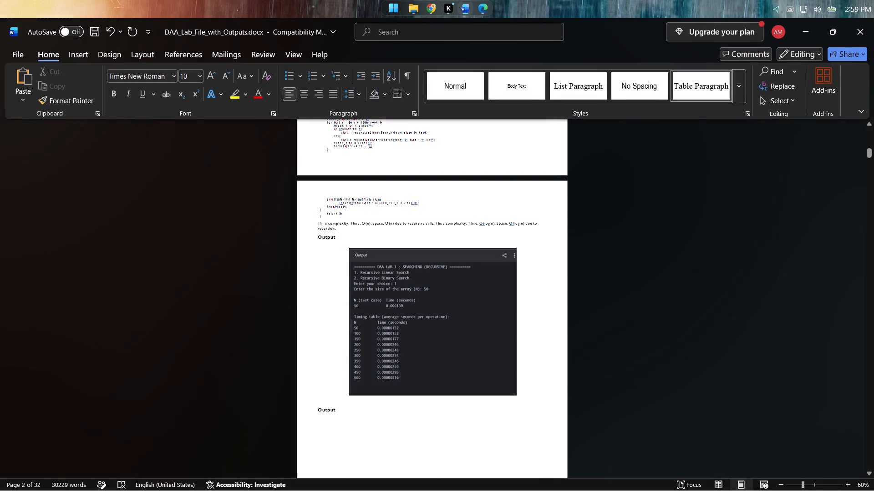
pyautogui.click(864, 20)
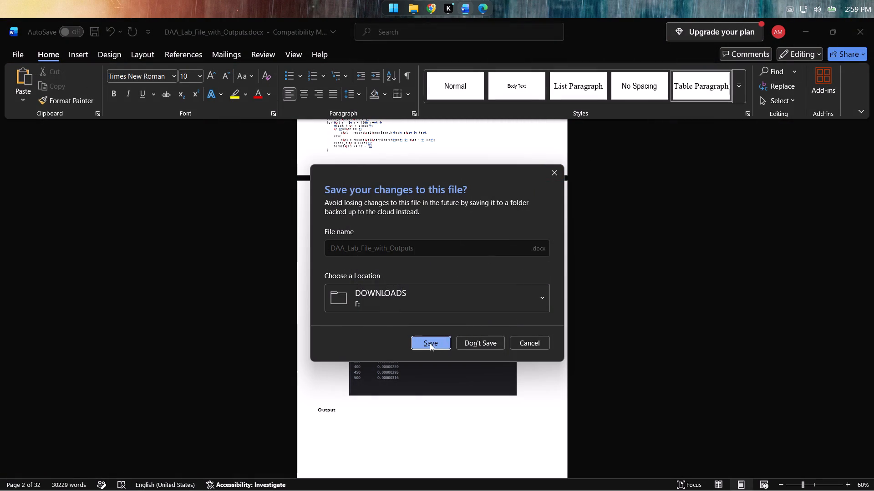
pyautogui.click(430, 343)
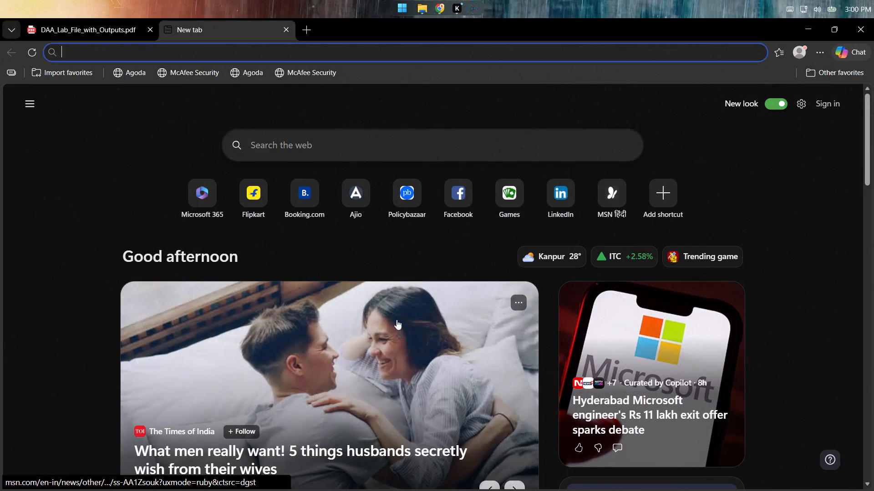
# Switch to the F: DOWNLOADS folder in File Explorer and permanently delete DAA FINAL.pdf.
pyautogui.hotkey('alt', 'Tab')
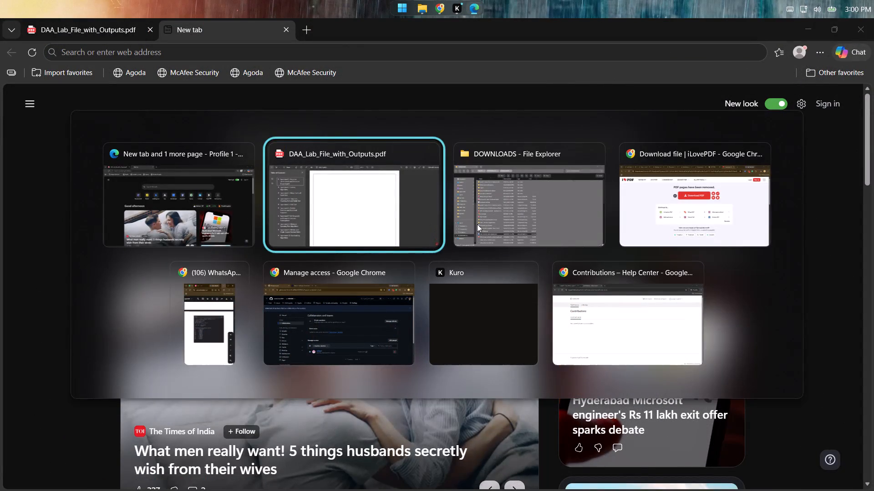
pyautogui.keyDown('alt'); pyautogui.click(498, 226); pyautogui.keyUp('alt')
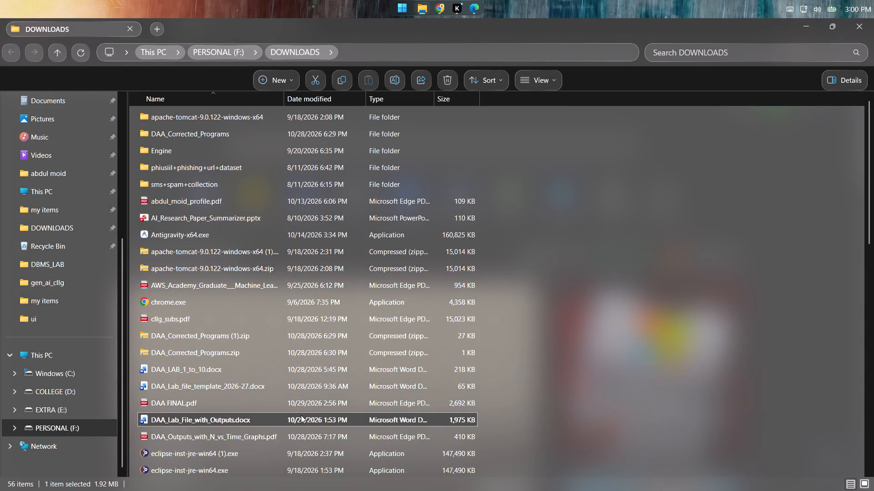
pyautogui.hotkey('alt', 'Tab')
pyautogui.hotkey('alt', 'Tab')
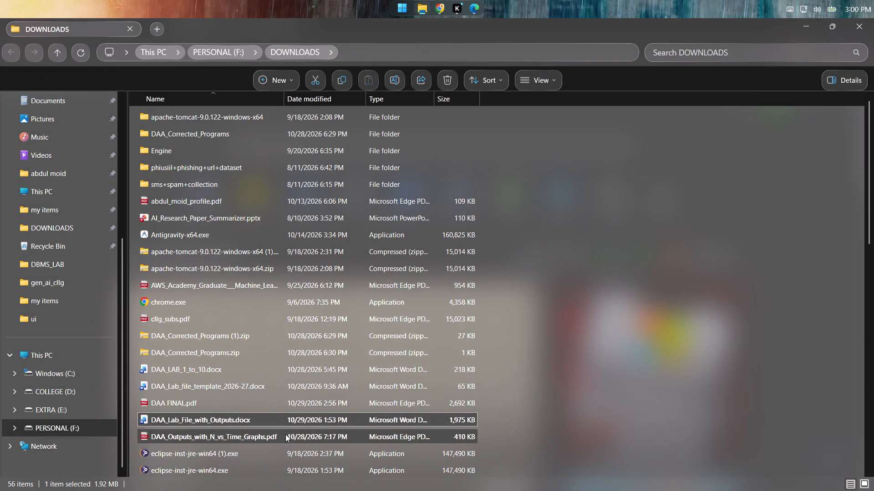
pyautogui.click(291, 400)
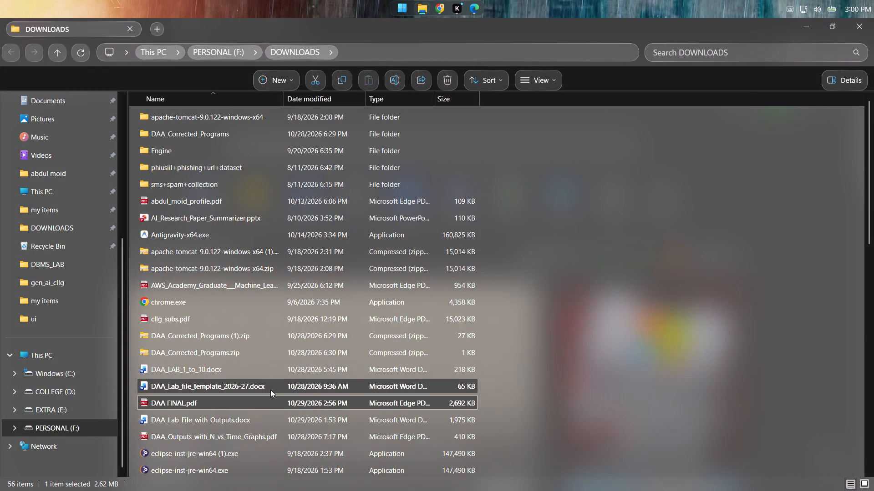
pyautogui.hotkey('shift', 'Delete')
pyautogui.press('Return')
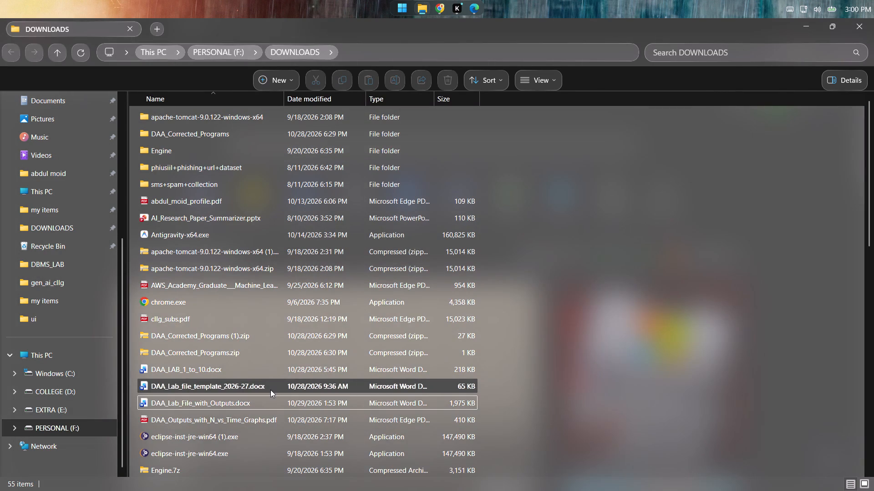
# Open DAA_Lab_file_template_2026-27.docx from the F: DOWNLOADS folder in Word.
pyautogui.click(259, 384)
pyautogui.doubleClick(259, 385)
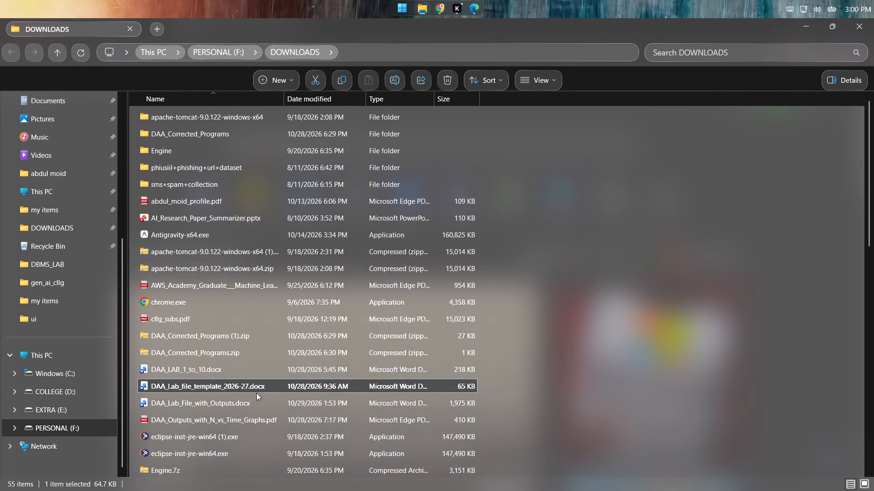
pyautogui.doubleClick(248, 386)
pyautogui.scroll(-20, 387, 345)
pyautogui.scroll(-1, 387, 345)
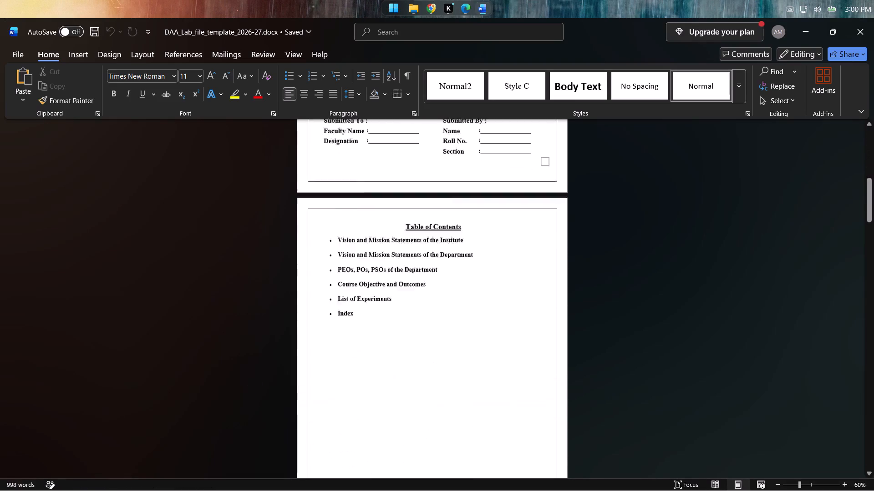
# Save the lab file template as DAA_Lab_file_template_2026-27.pdf in the user's Downloads folder, in PDF format.
pyautogui.scroll(-7, 310, 390)
pyautogui.click(15, 52)
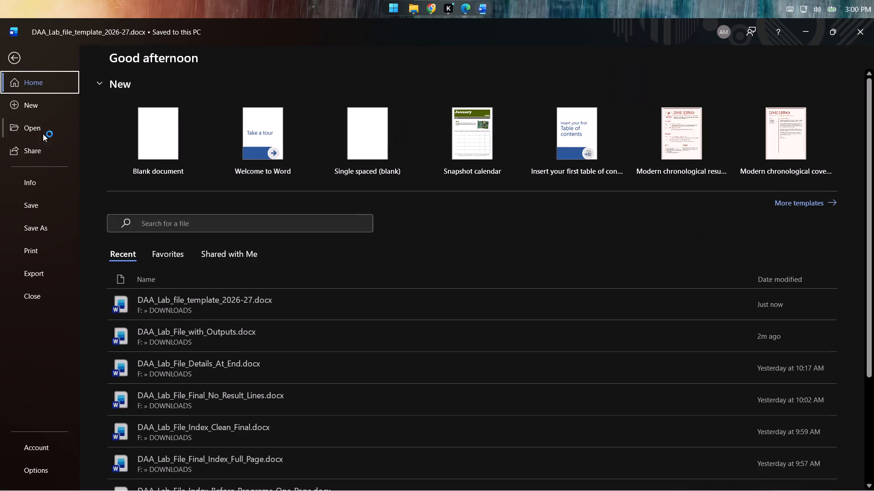
pyautogui.click(46, 237)
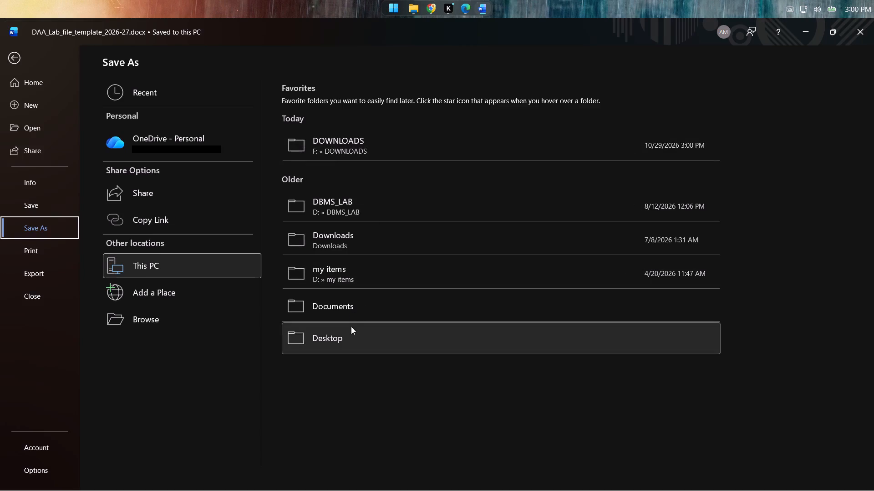
pyautogui.click(378, 240)
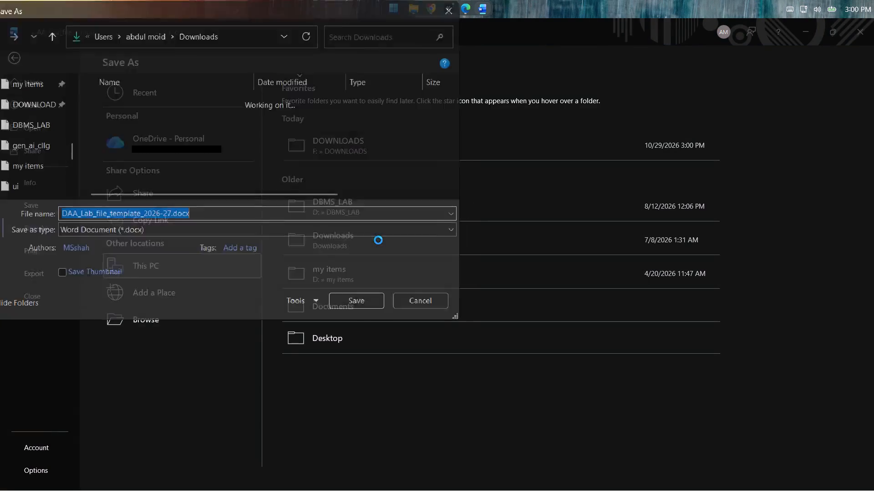
pyautogui.scroll(3, 59, 118)
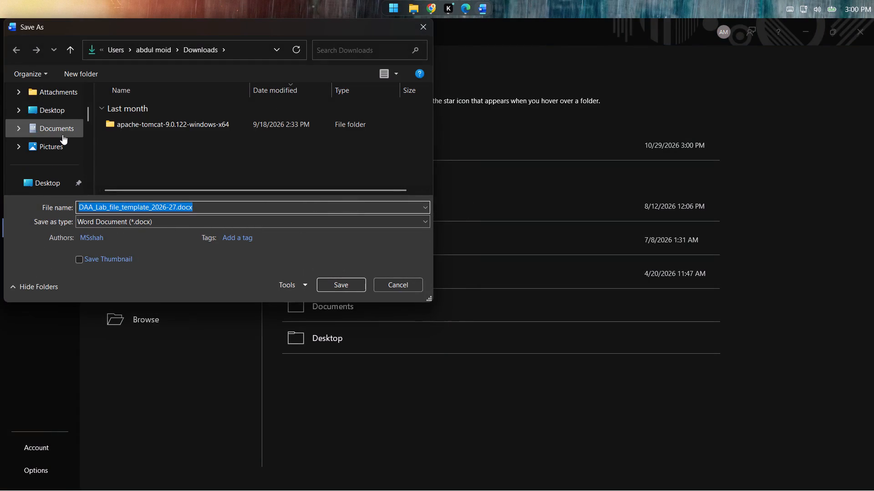
pyautogui.scroll(-1, 61, 150)
pyautogui.click(59, 134)
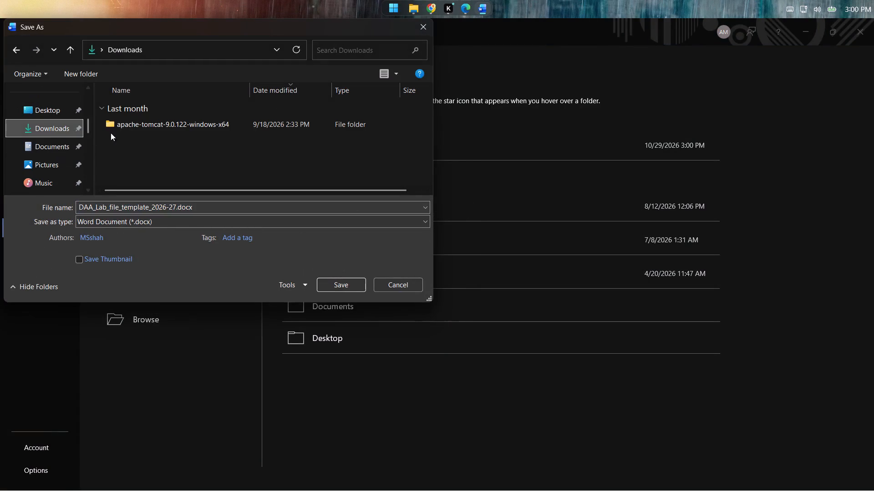
pyautogui.doubleClick(61, 132)
pyautogui.scroll(5, 71, 159)
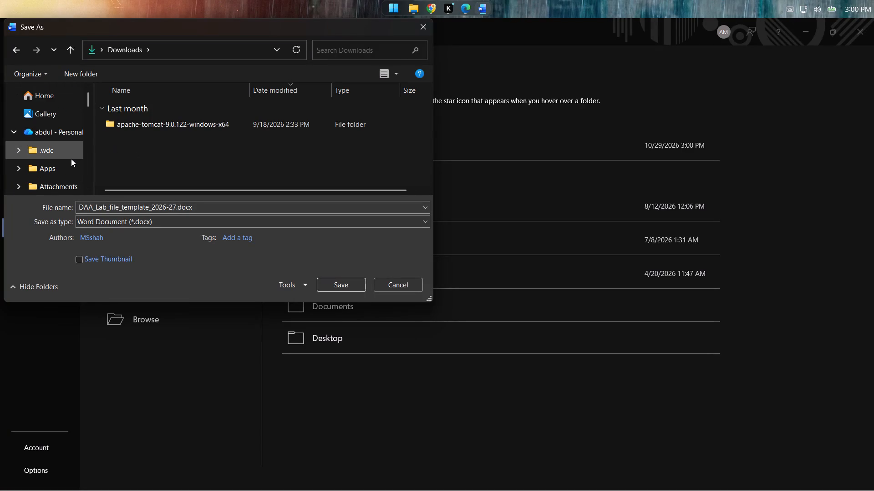
pyautogui.scroll(-2, 69, 158)
pyautogui.scroll(1, 68, 159)
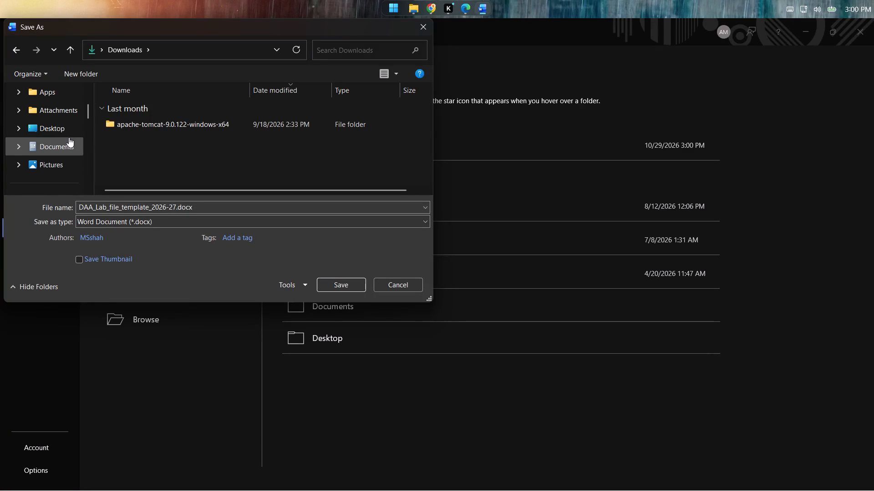
pyautogui.scroll(-1, 66, 160)
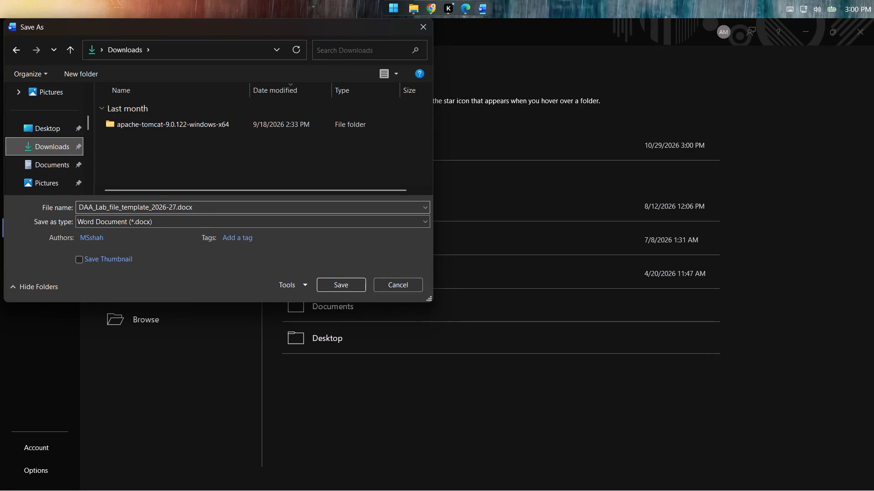
pyautogui.click(194, 220)
pyautogui.click(144, 289)
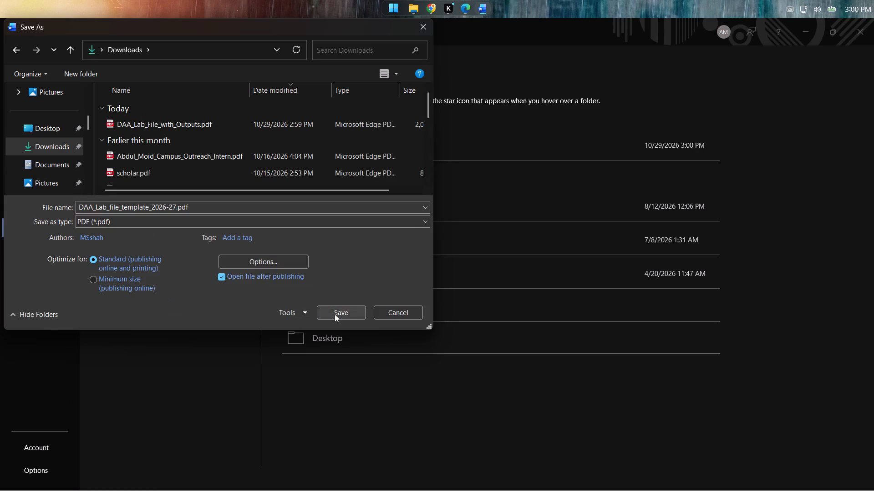
pyautogui.click(335, 314)
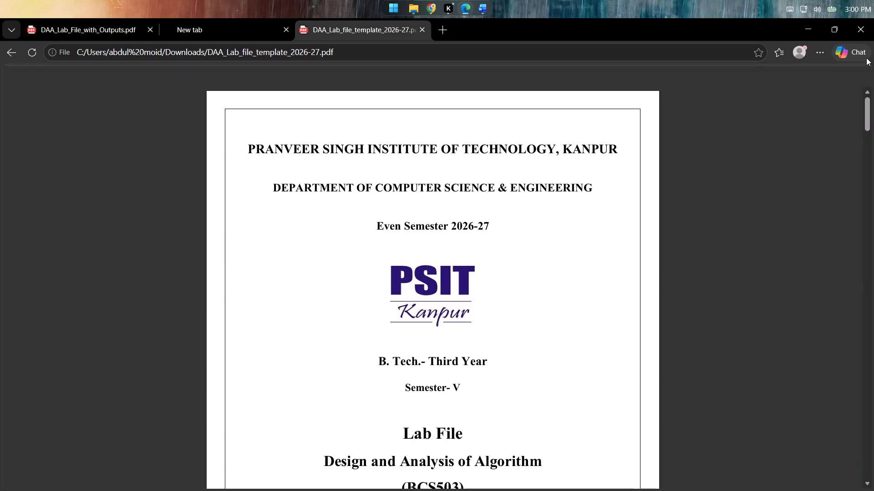
# Search the web for merge pdf in a new browser tab and open the iLovePDF Merge PDF tool.
pyautogui.click(446, 32)
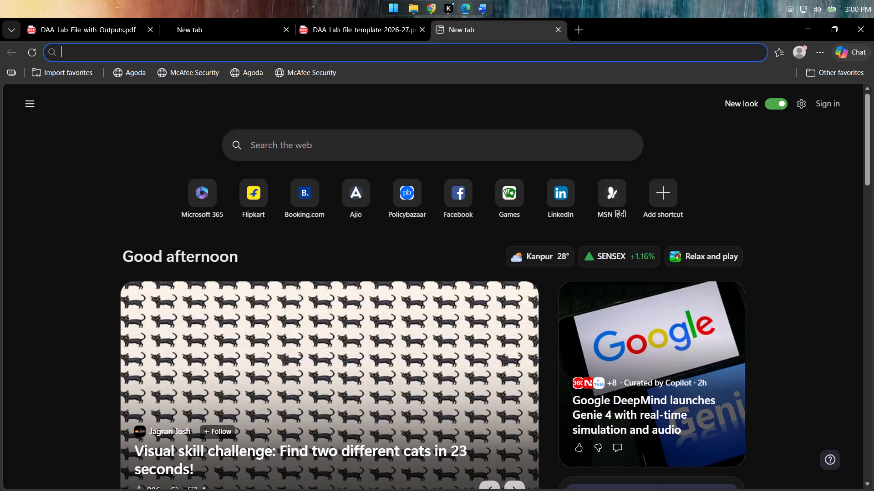
pyautogui.click(438, 54)
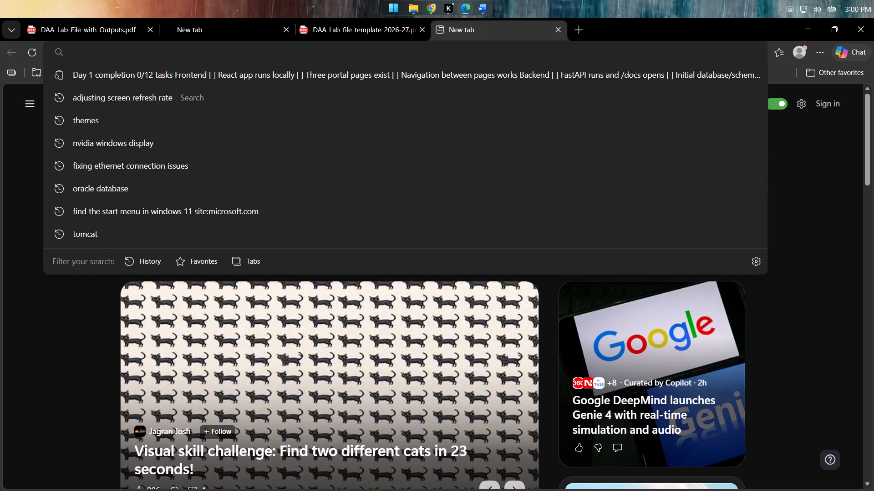
pyautogui.write('merge')
pyautogui.press('space')
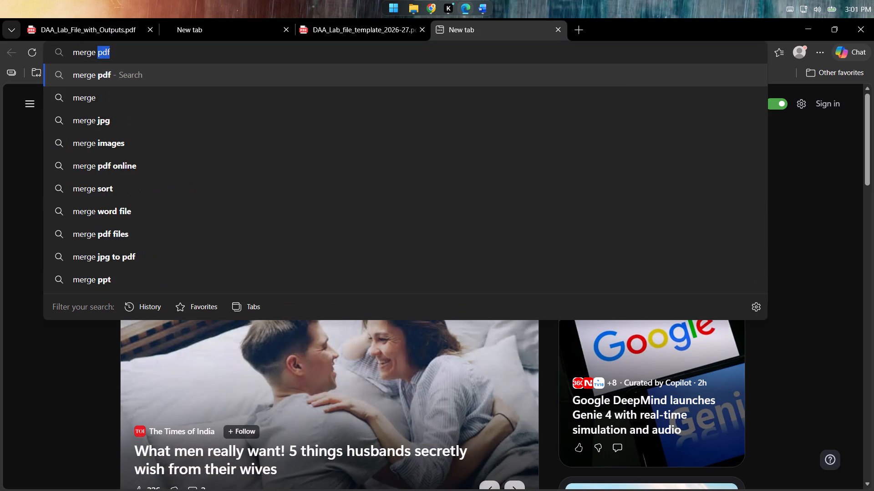
pyautogui.press('Right')
pyautogui.press('Return')
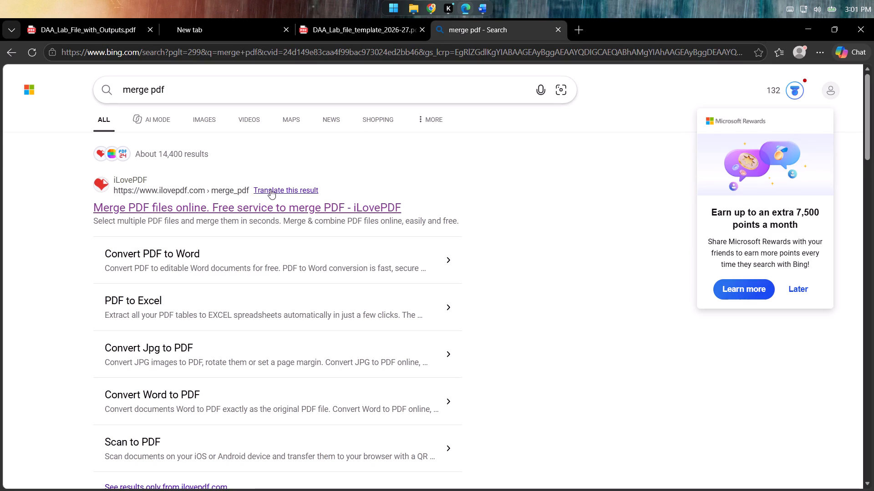
pyautogui.click(259, 209)
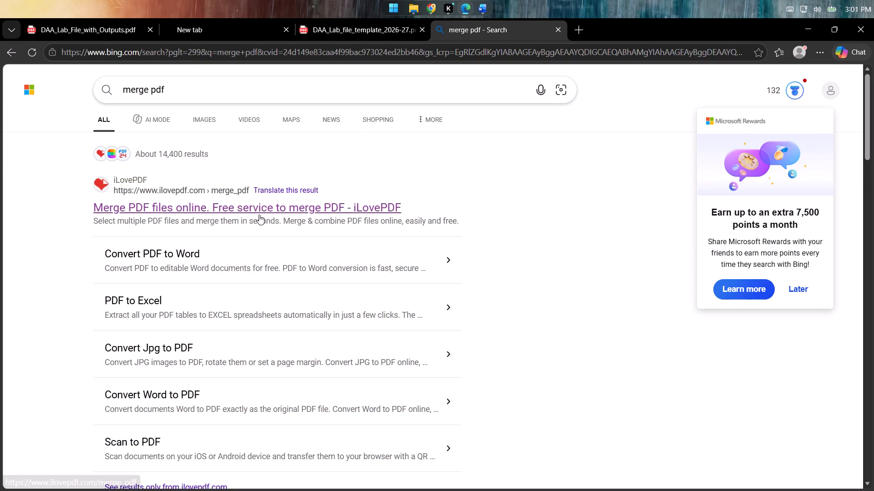
pyautogui.click(241, 209)
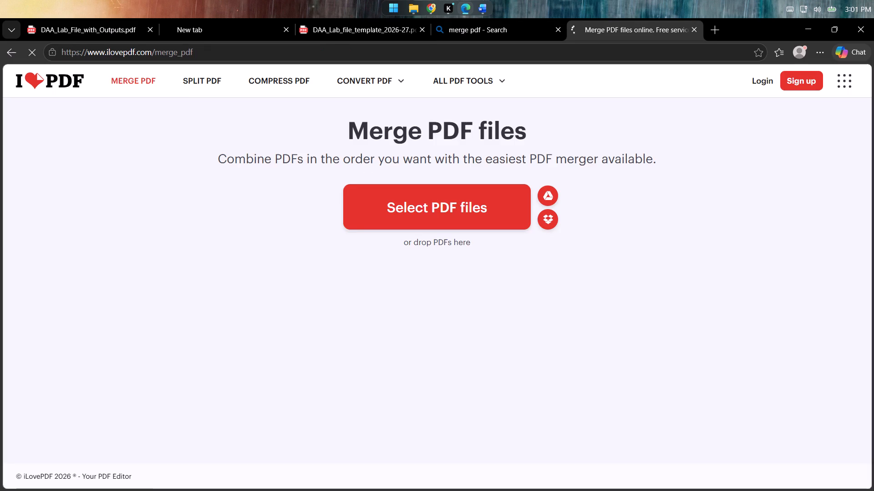
# Upload DAA_Lab_file_template_2026-27.pdf and DAA_Lab_File_with_Outputs.pdf with the template first, and merge them into one PDF.
pyautogui.click(442, 214)
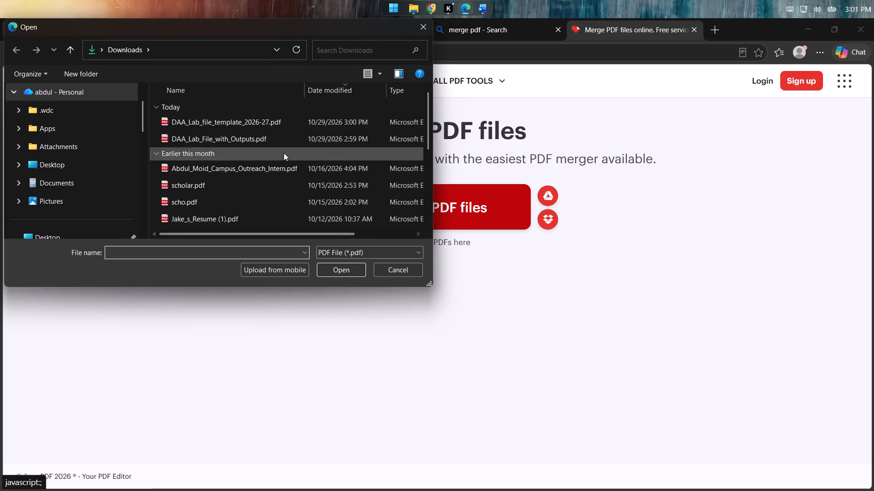
pyautogui.click(283, 142)
pyautogui.press('Up')
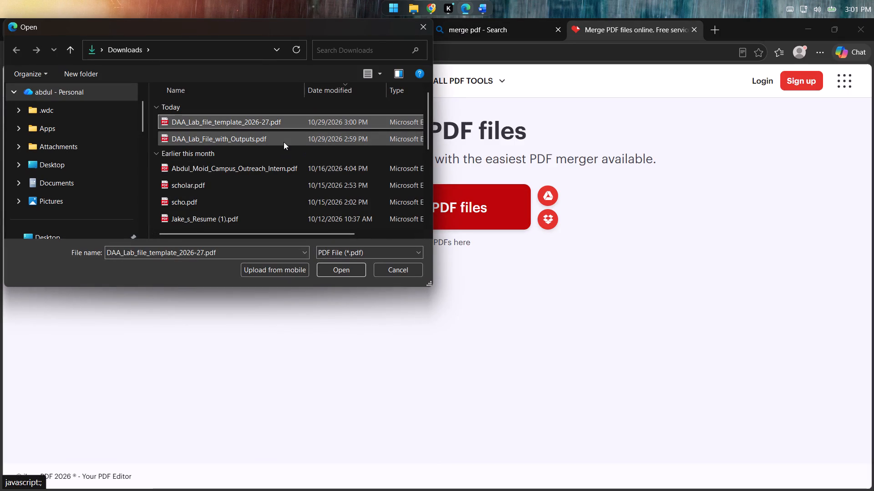
pyautogui.hotkey('shift', 'Down')
pyautogui.press('Return')
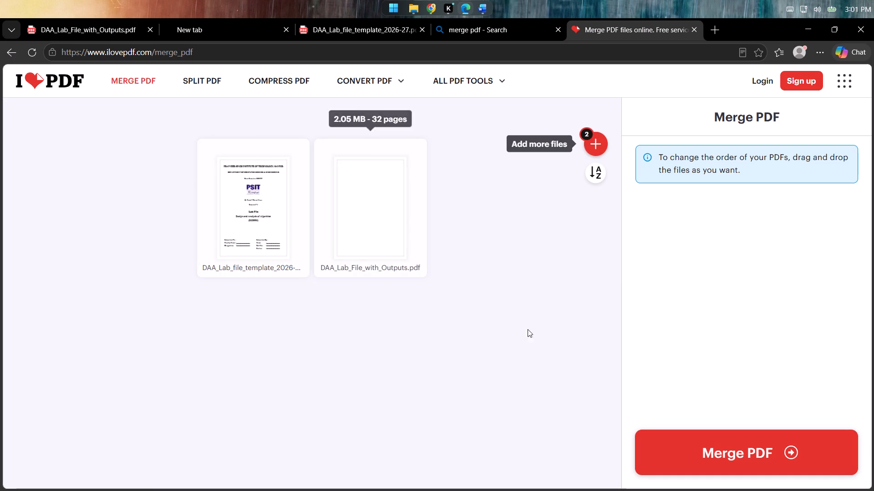
pyautogui.click(719, 460)
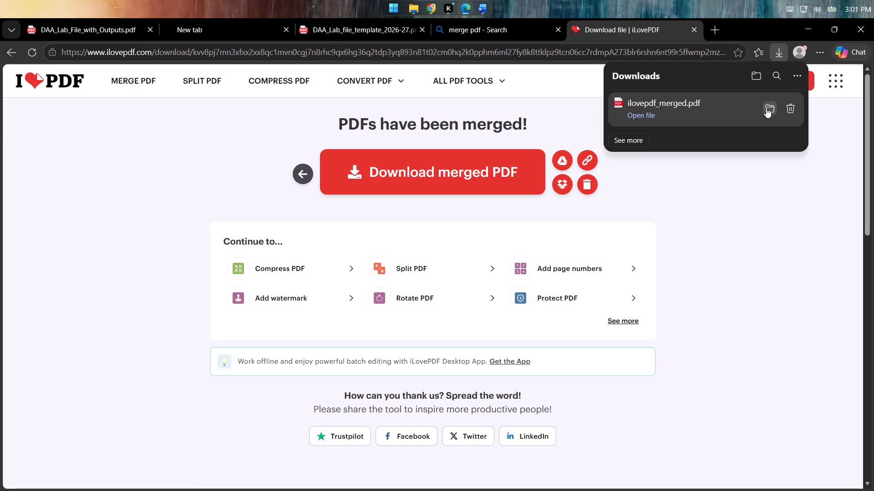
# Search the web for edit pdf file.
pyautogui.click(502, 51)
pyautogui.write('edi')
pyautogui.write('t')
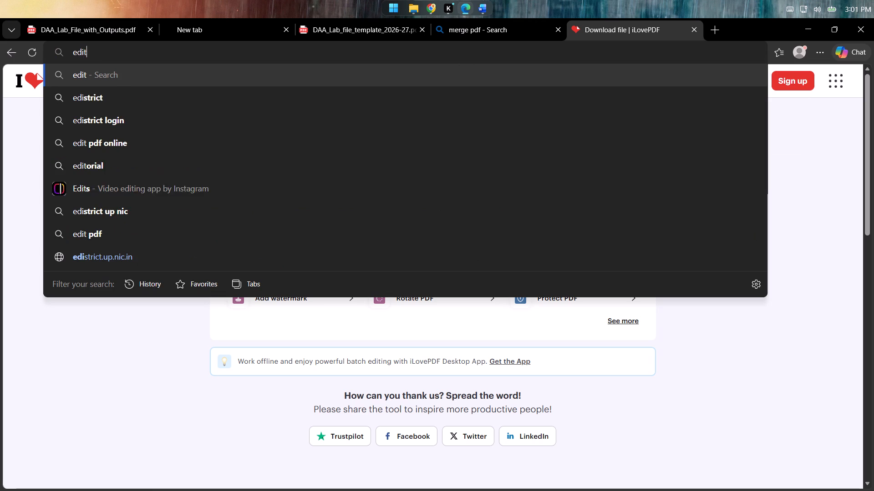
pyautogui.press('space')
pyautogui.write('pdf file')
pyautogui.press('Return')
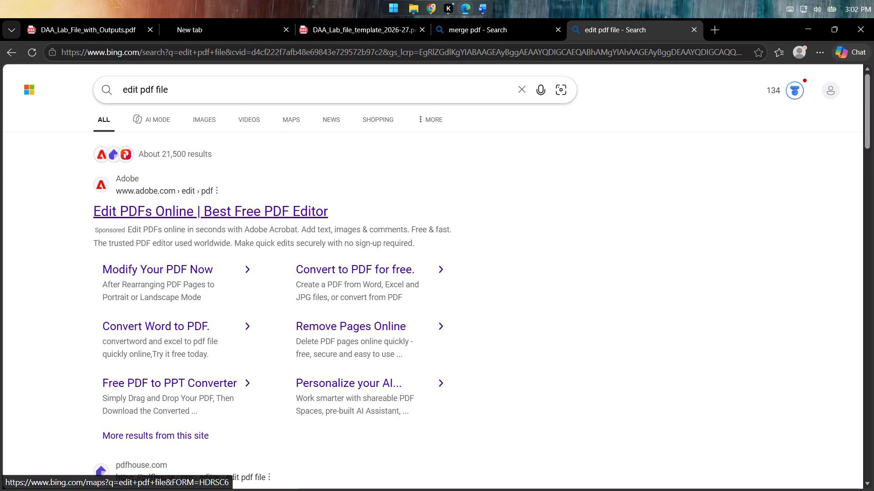
# Search the web for remove pdf page and open the iLovePDF Remove pages tool.
pyautogui.click(366, 85)
pyautogui.hotkey('ctrl', 'a')
pyautogui.write('remove')
pyautogui.press('space')
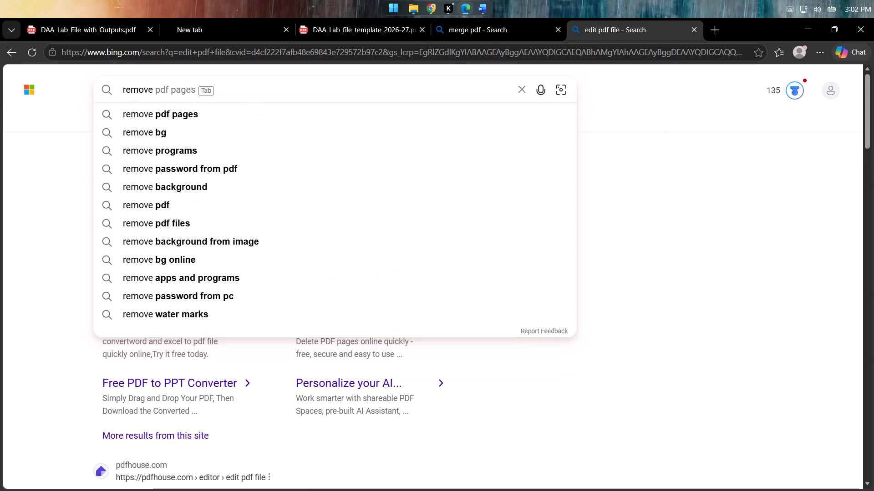
pyautogui.write('pdf page')
pyautogui.press('Return')
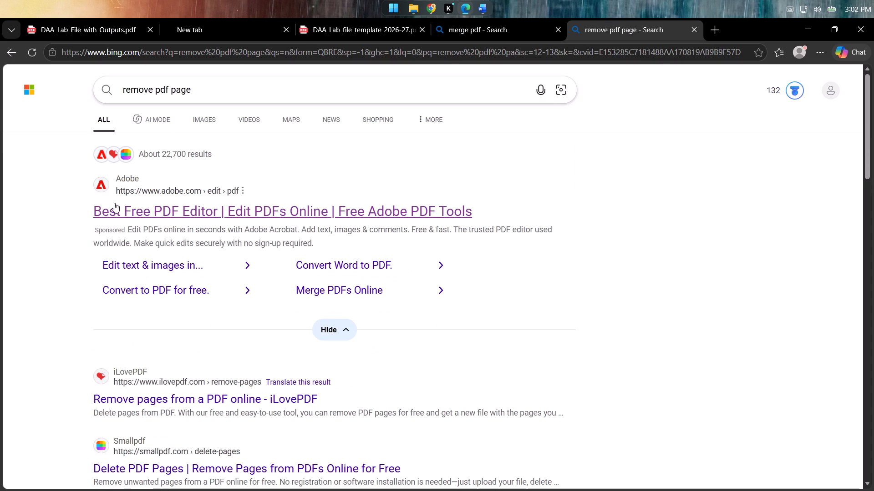
pyautogui.scroll(-2, 137, 252)
pyautogui.click(178, 254)
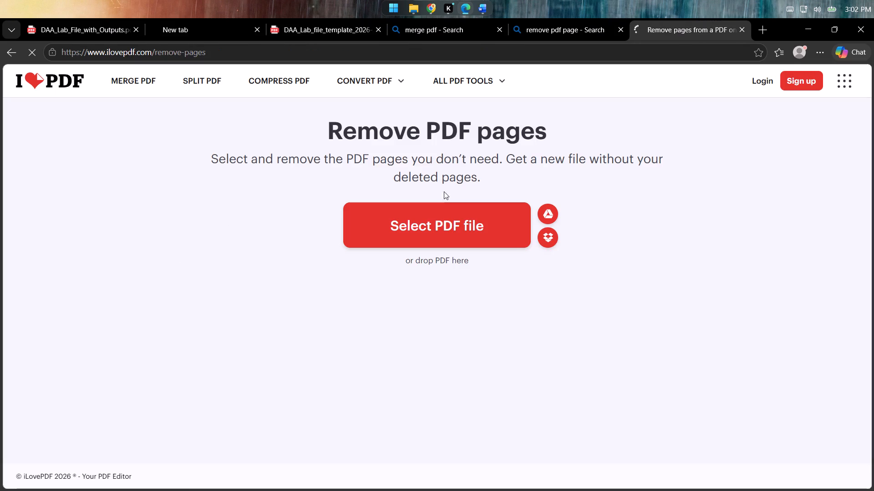
# Upload ilovepdf_merged.pdf, remove blank page 8 and download the resulting PDF.
pyautogui.click(436, 217)
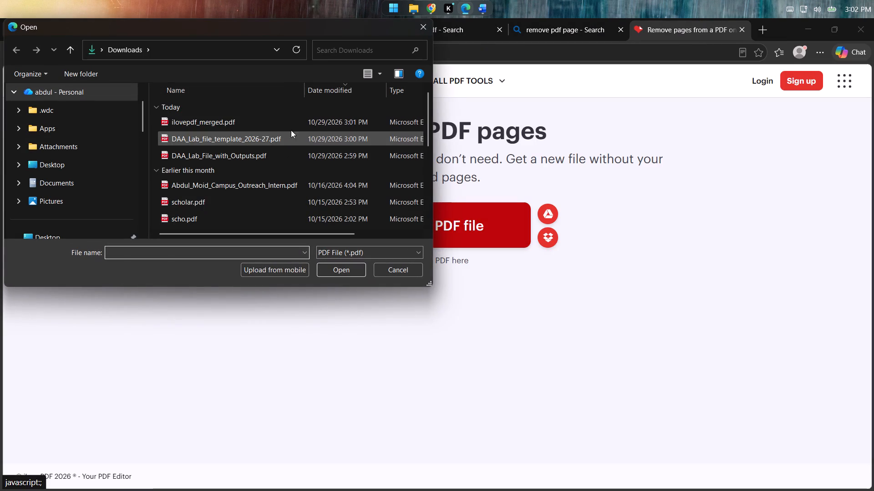
pyautogui.click(294, 125)
pyautogui.click(332, 271)
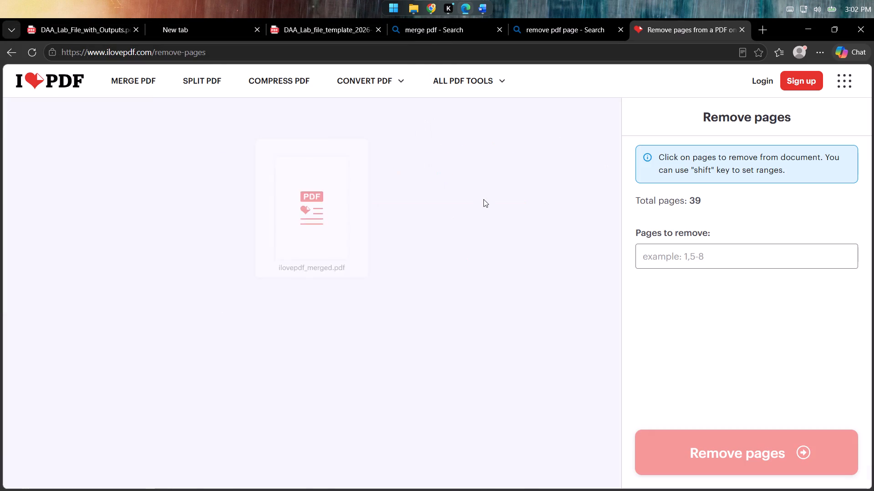
pyautogui.scroll(-2, 279, 248)
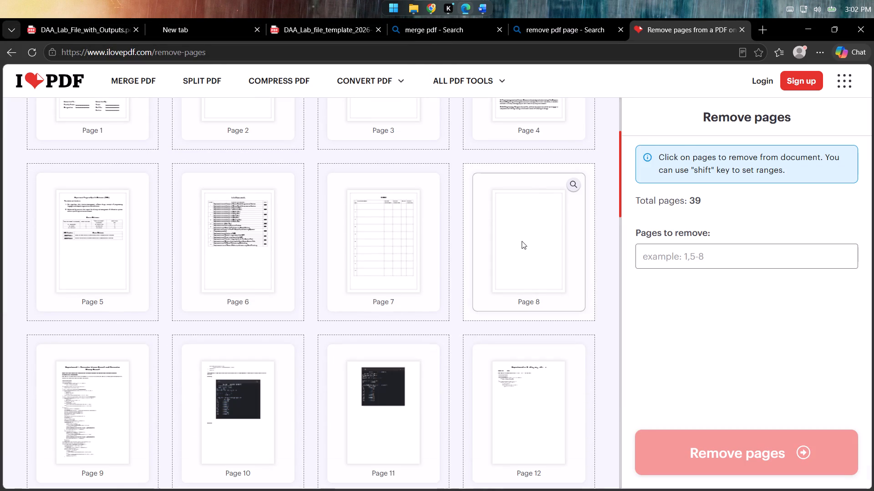
pyautogui.click(518, 244)
pyautogui.click(739, 458)
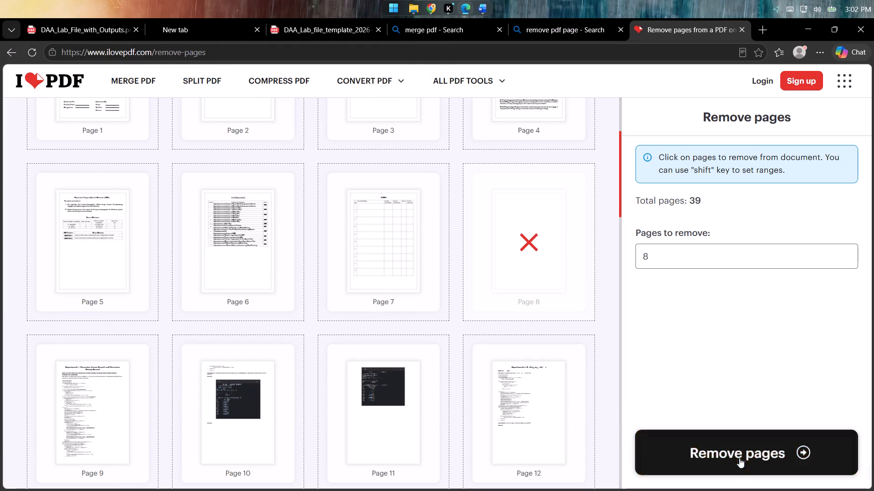
pyautogui.click(480, 185)
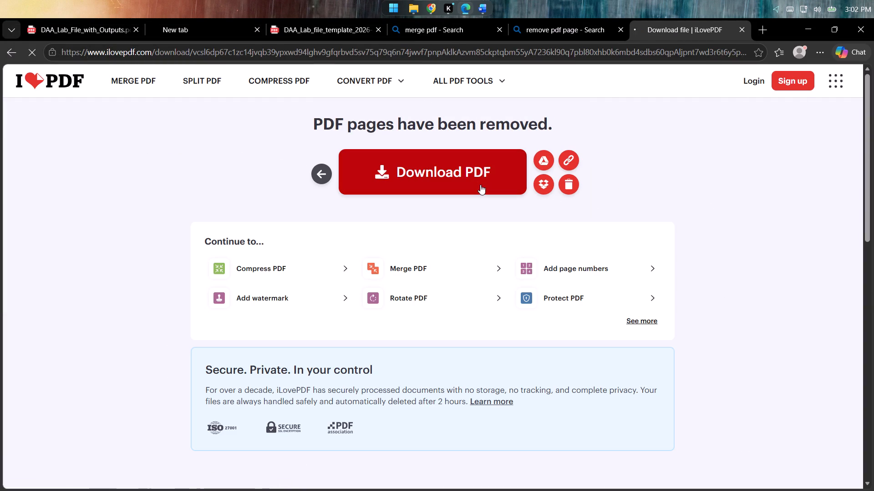
# Close the iLovePDF download tab, the browser window and the template document in Word.
pyautogui.click(738, 33)
pyautogui.click(857, 28)
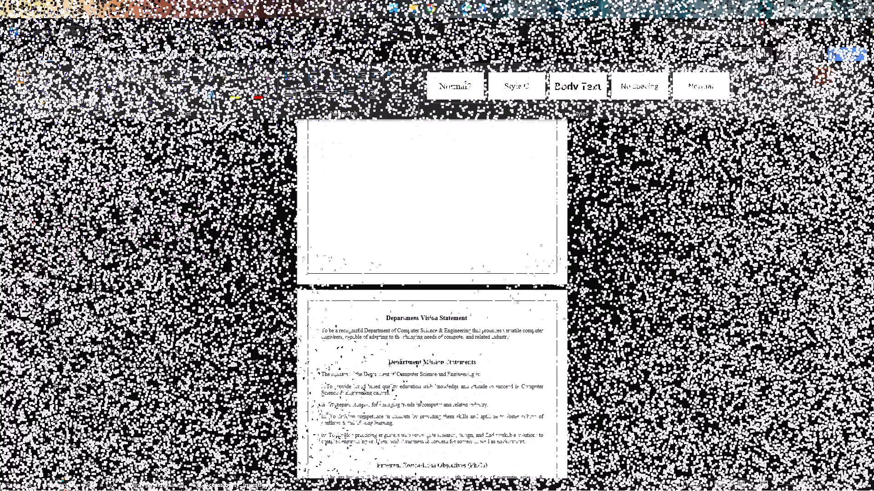
pyautogui.click(853, 31)
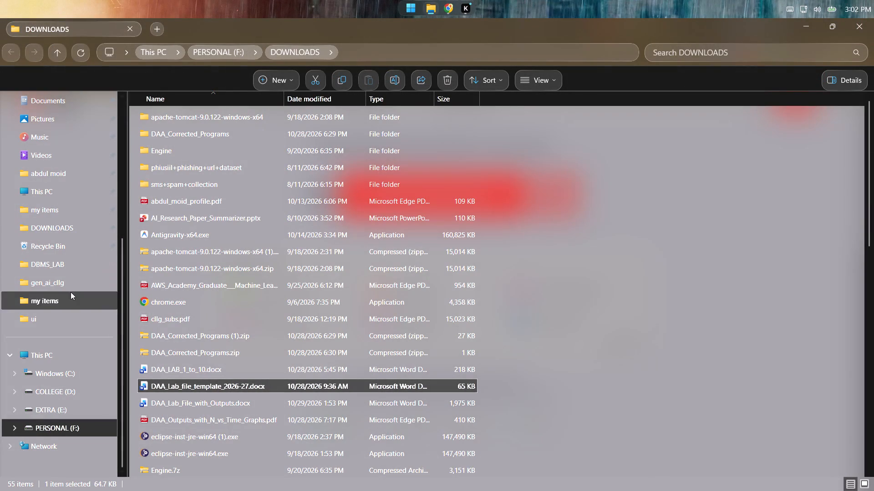
# In File Explorer, go to the user's Downloads folder and open ilovepdf_merged_removed.pdf.
pyautogui.scroll(4, 67, 373)
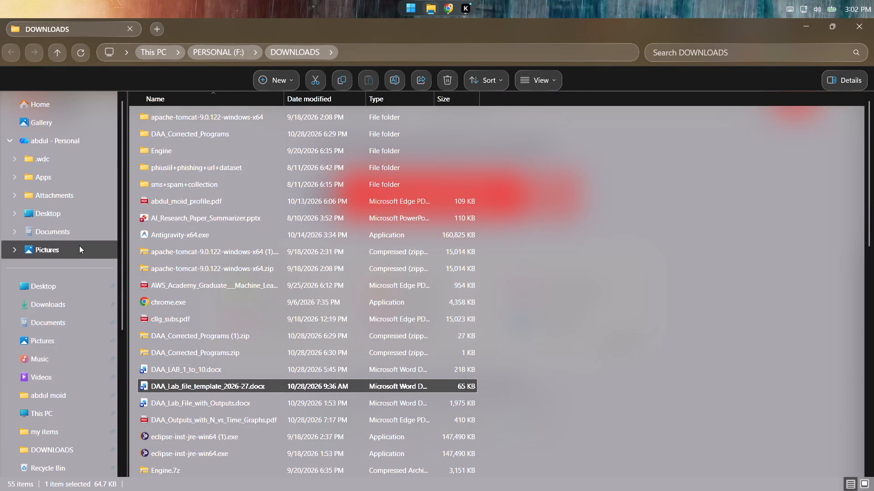
pyautogui.click(84, 310)
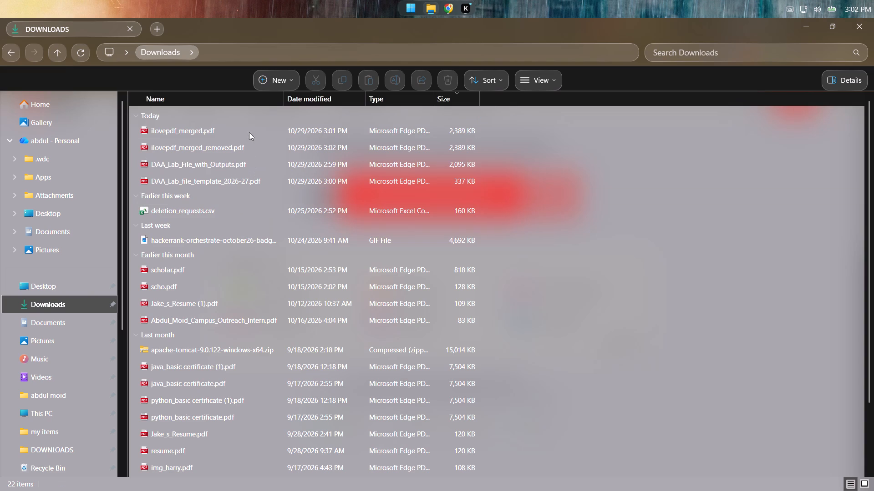
pyautogui.doubleClick(245, 150)
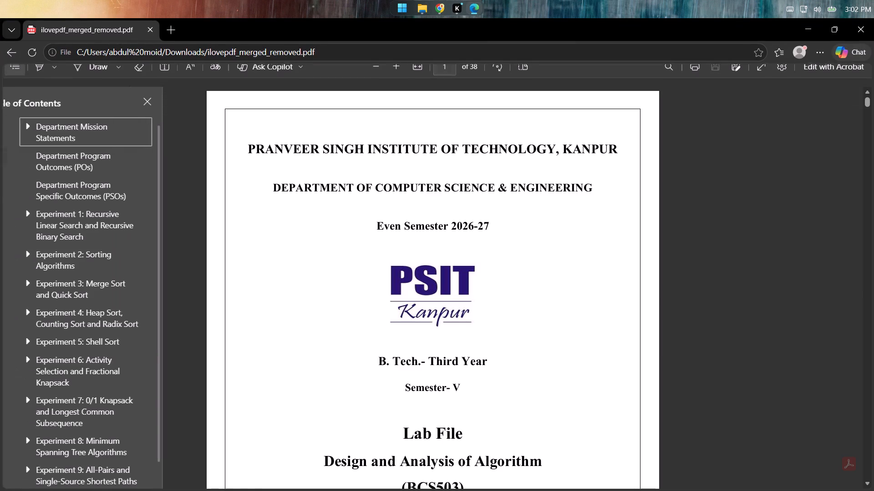
# Review the opening pages and first experiments of ilovepdf_merged_removed.pdf for page order and blank pages, then close it.
pyautogui.scroll(-14, 395, 168)
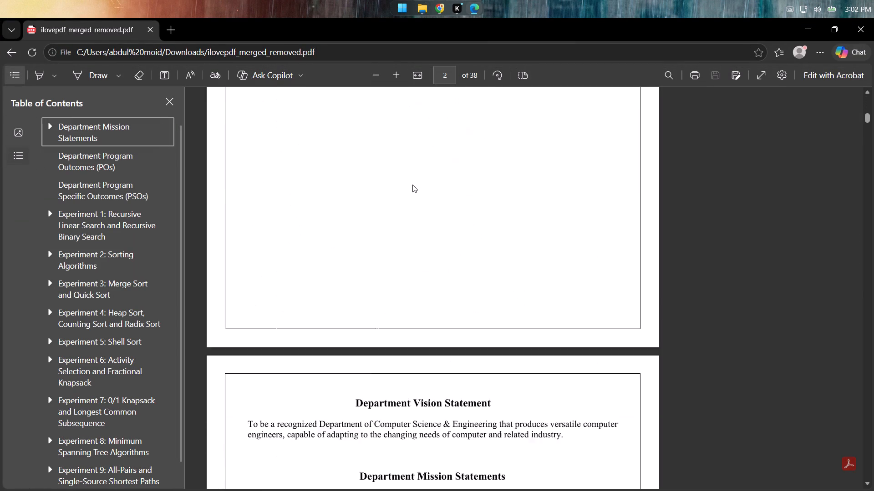
pyautogui.scroll(-20, 412, 185)
pyautogui.scroll(-5, 412, 185)
pyautogui.scroll(1, 409, 201)
pyautogui.scroll(-3, 409, 206)
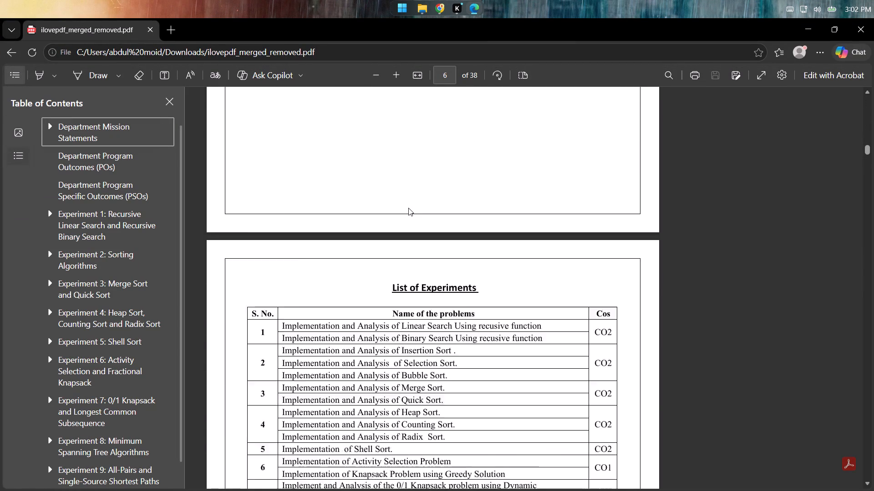
pyautogui.scroll(-20, 408, 208)
pyautogui.scroll(-5, 408, 208)
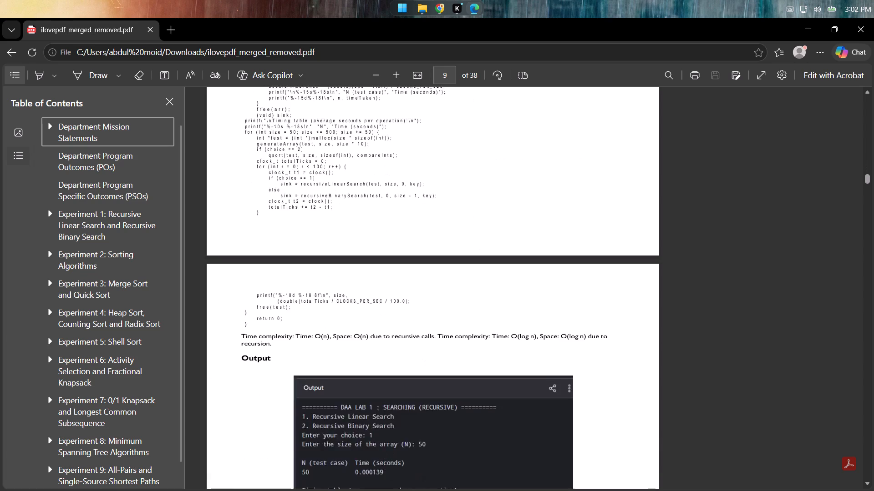
pyautogui.scroll(-20, 409, 201)
pyautogui.scroll(-6, 409, 201)
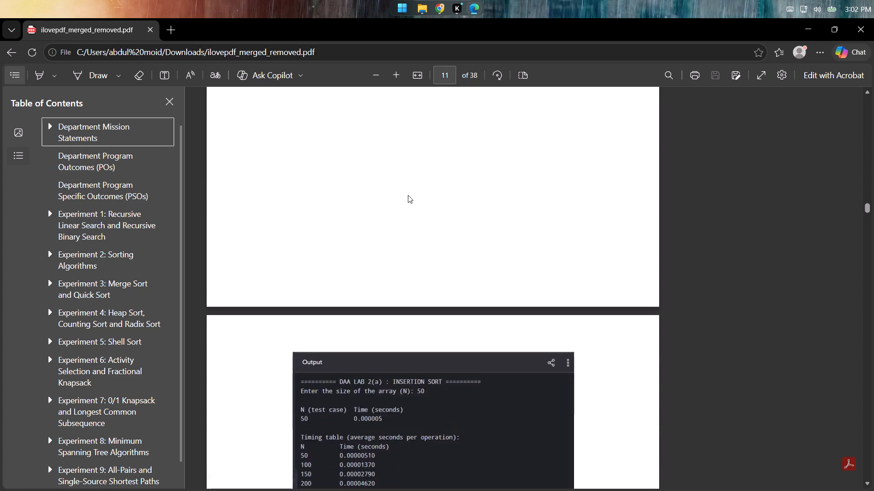
pyautogui.scroll(-20, 408, 195)
pyautogui.scroll(-6, 408, 195)
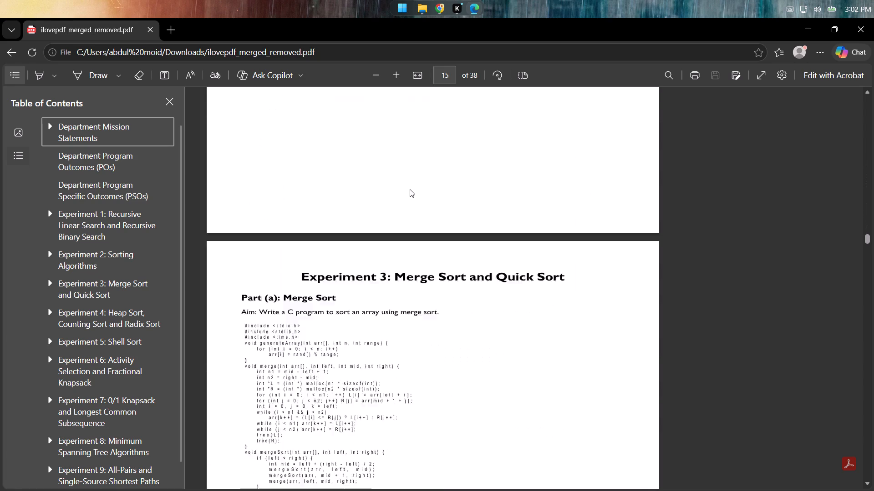
pyautogui.scroll(17, 410, 189)
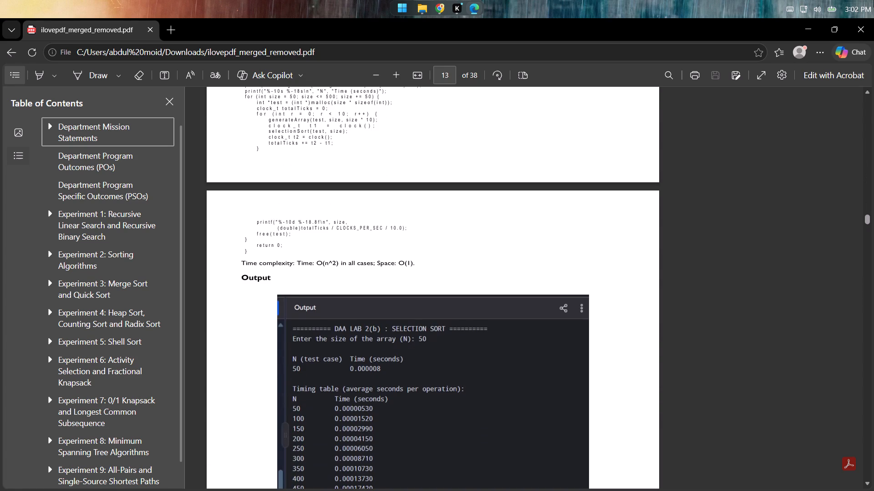
pyautogui.click(853, 30)
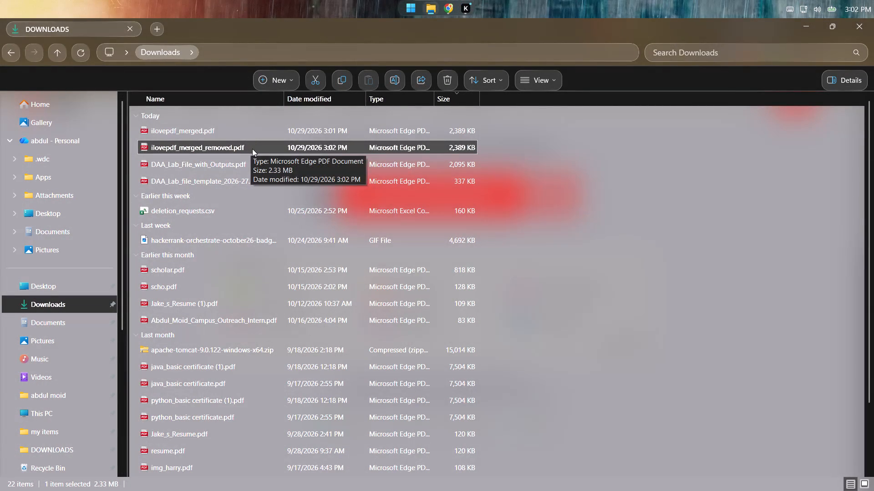
# Reopen ilovepdf_merged_removed.pdf from Downloads and examine the Selection Sort code on page 12 up close.
pyautogui.doubleClick(254, 149)
pyautogui.scroll(-1, 449, 286)
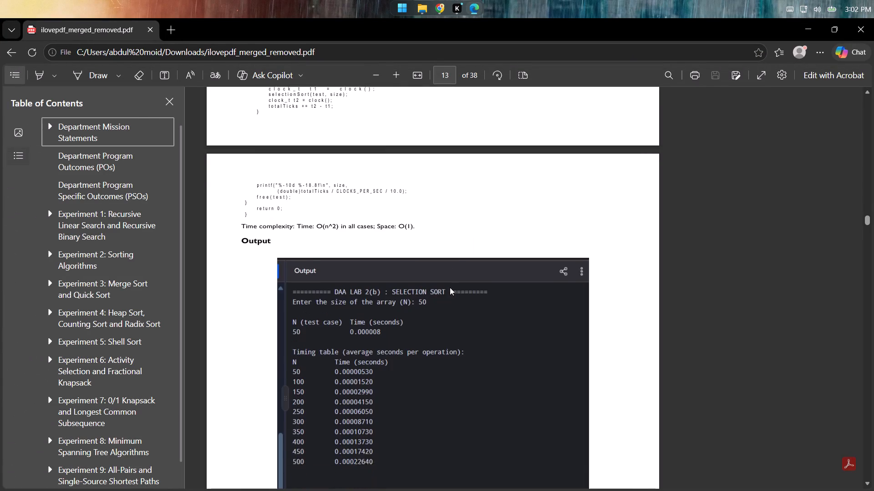
pyautogui.scroll(7, 450, 287)
pyautogui.scroll(-2, 381, 310)
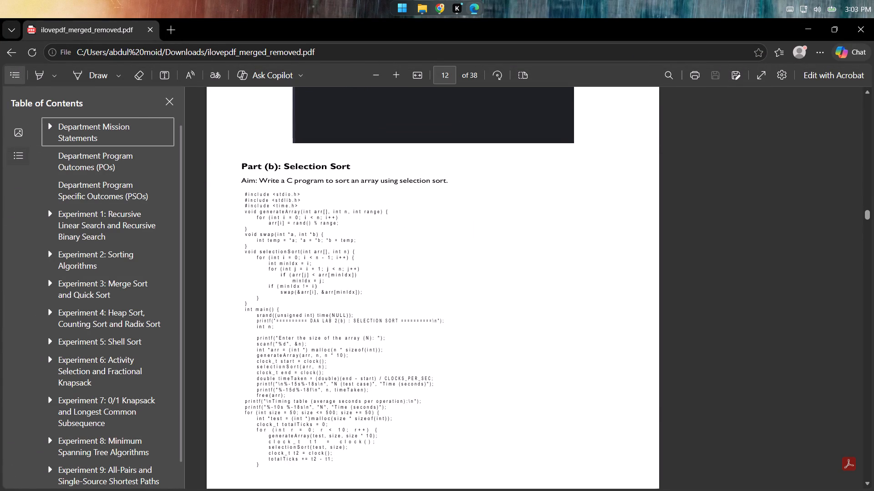
pyautogui.moveTo(265, 229); pyautogui.dragTo(341, 300)
pyautogui.click(407, 326)
pyautogui.click(422, 339)
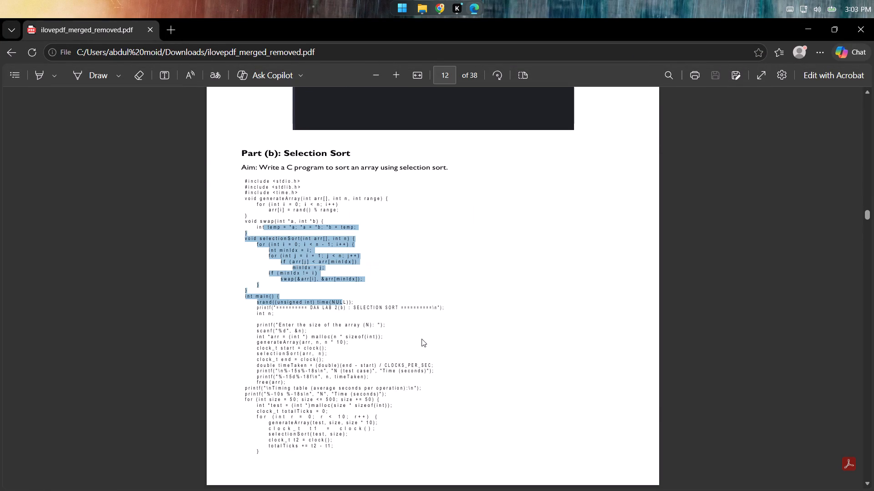
pyautogui.hscroll(3, 422, 339)
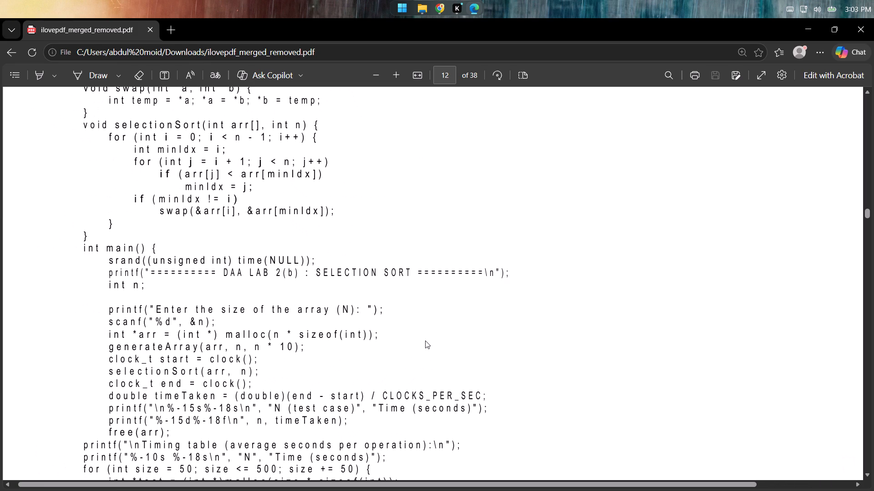
pyautogui.hscroll(5, 426, 342)
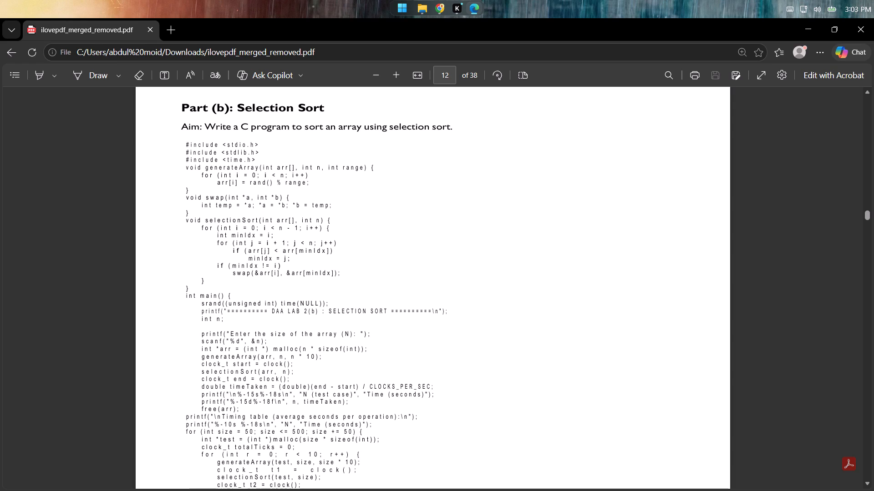
# Check the pages from Experiment 2 back to the cover page, including the transition into Experiment 1, and close the PDF.
pyautogui.scroll(9, 450, 312)
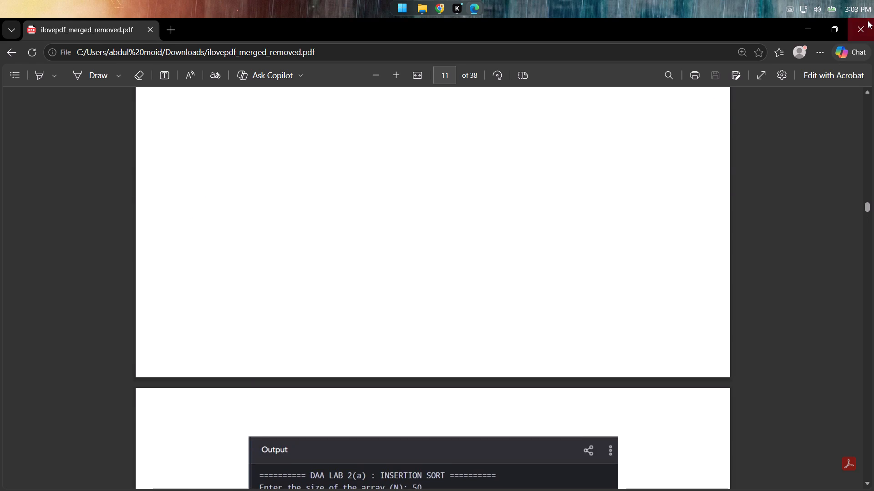
pyautogui.scroll(20, 675, 188)
pyautogui.scroll(3, 675, 188)
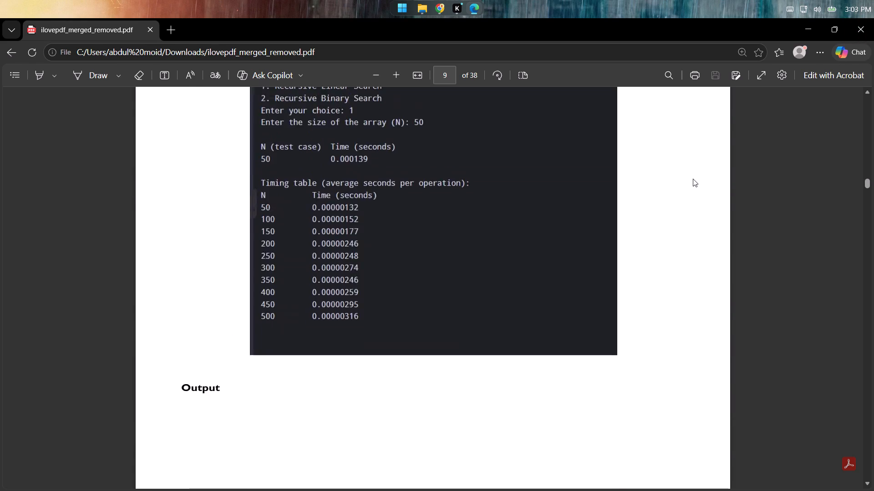
pyautogui.scroll(20, 693, 179)
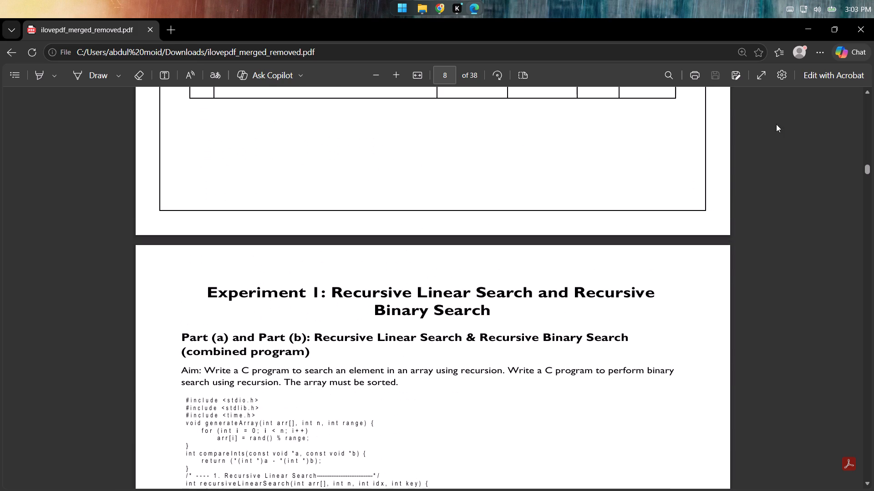
pyautogui.scroll(-1, 725, 196)
pyautogui.scroll(19, 721, 203)
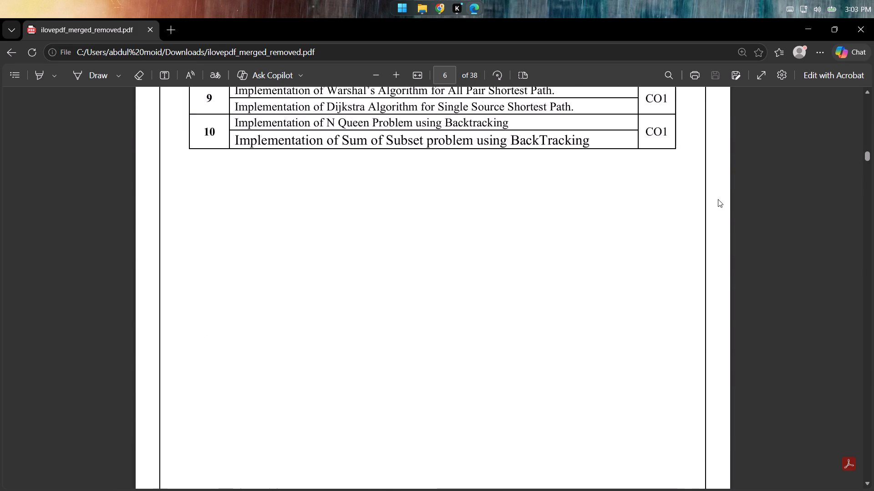
pyautogui.scroll(20, 718, 199)
pyautogui.scroll(16, 718, 199)
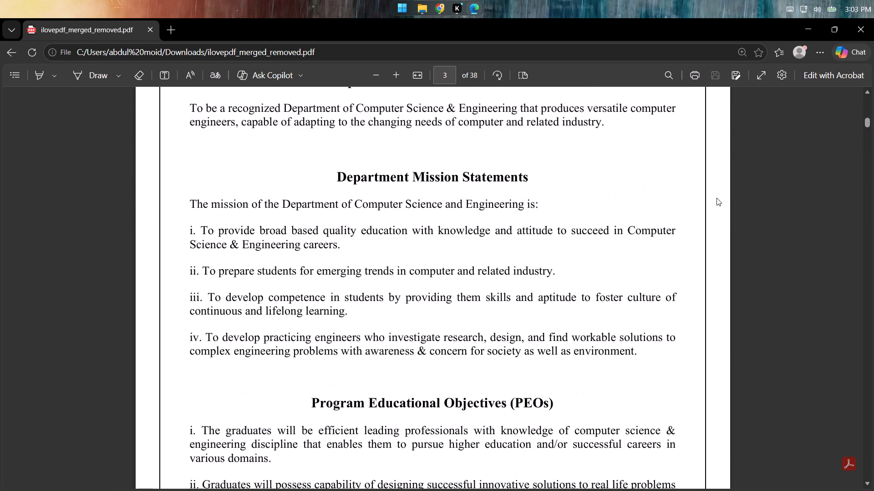
pyautogui.scroll(16, 716, 198)
pyautogui.scroll(9, 716, 194)
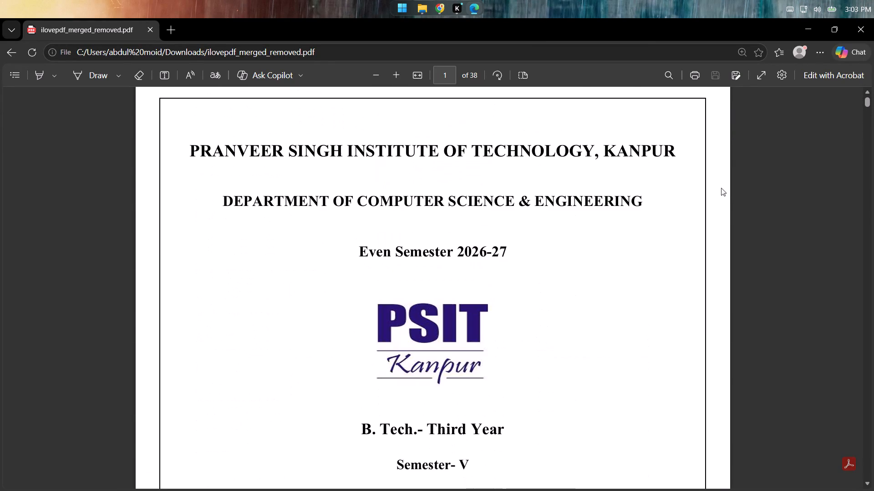
pyautogui.click(859, 33)
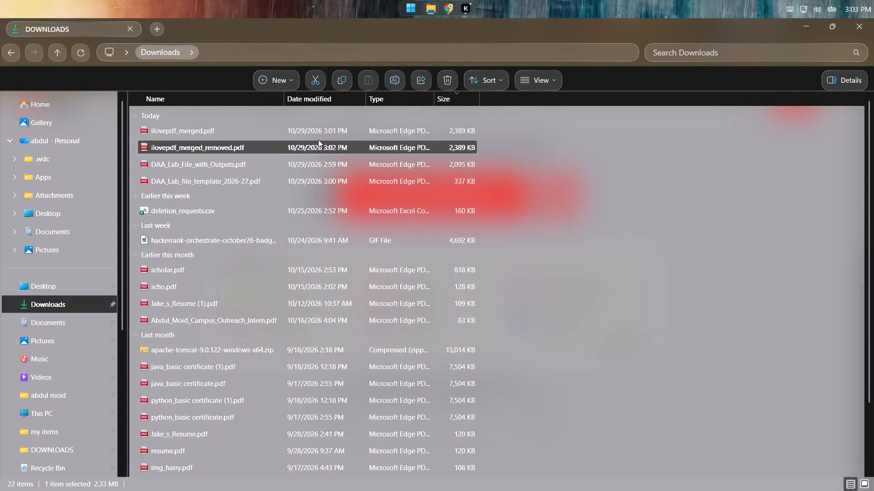
# Copy ilovepdf_merged_removed.pdf in Downloads and bring up the open Chrome windows to switch to one.
pyautogui.moveTo(318, 146); pyautogui.dragTo(370, 73)
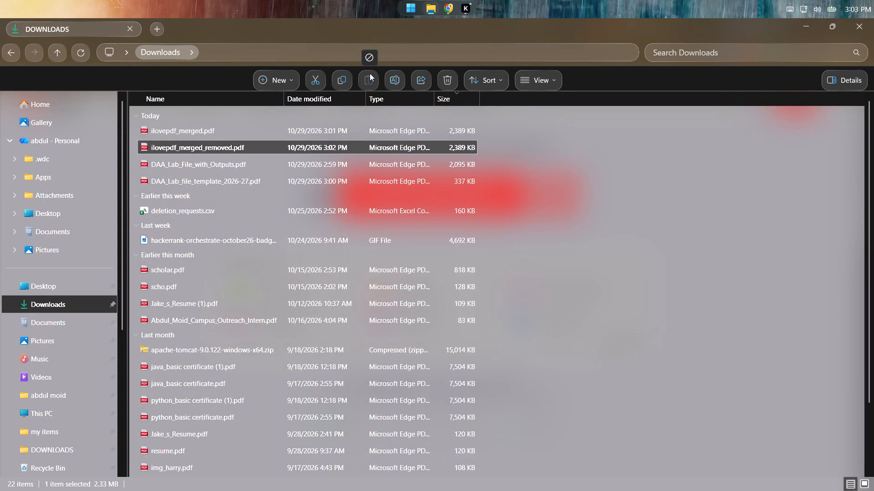
pyautogui.moveTo(370, 73); pyautogui.dragTo(354, 145)
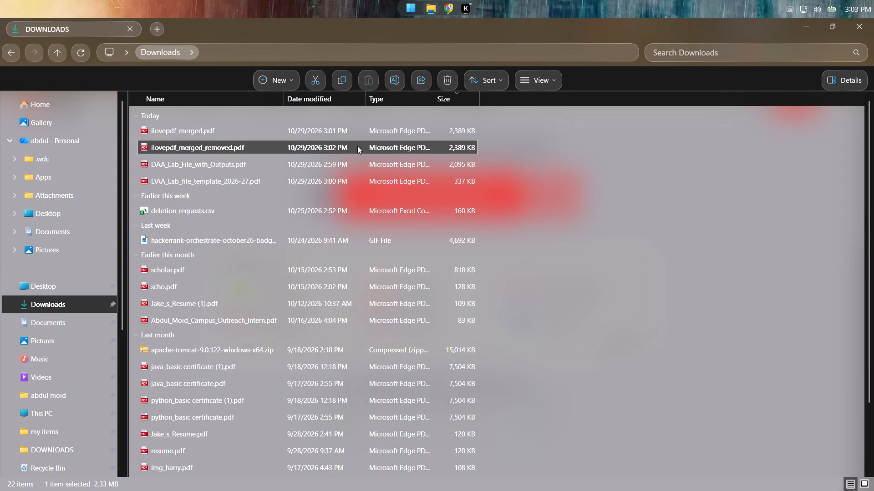
pyautogui.hotkey('ctrl', 'c')
pyautogui.click(448, 5)
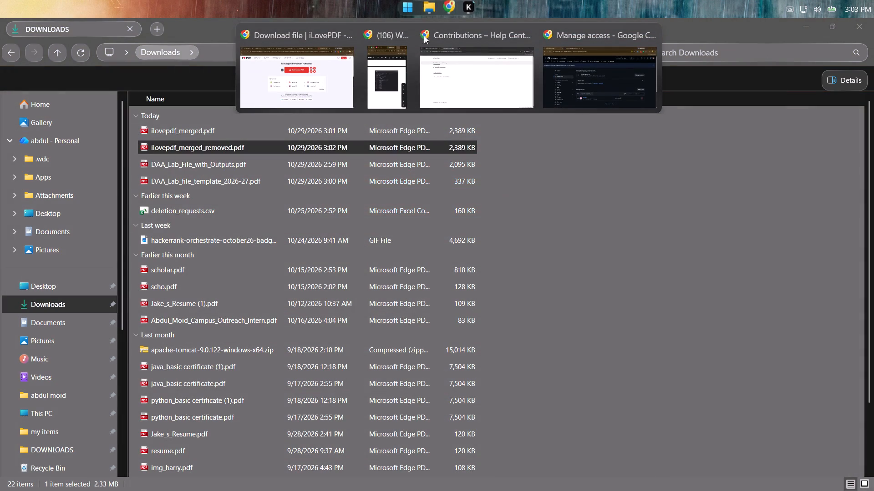